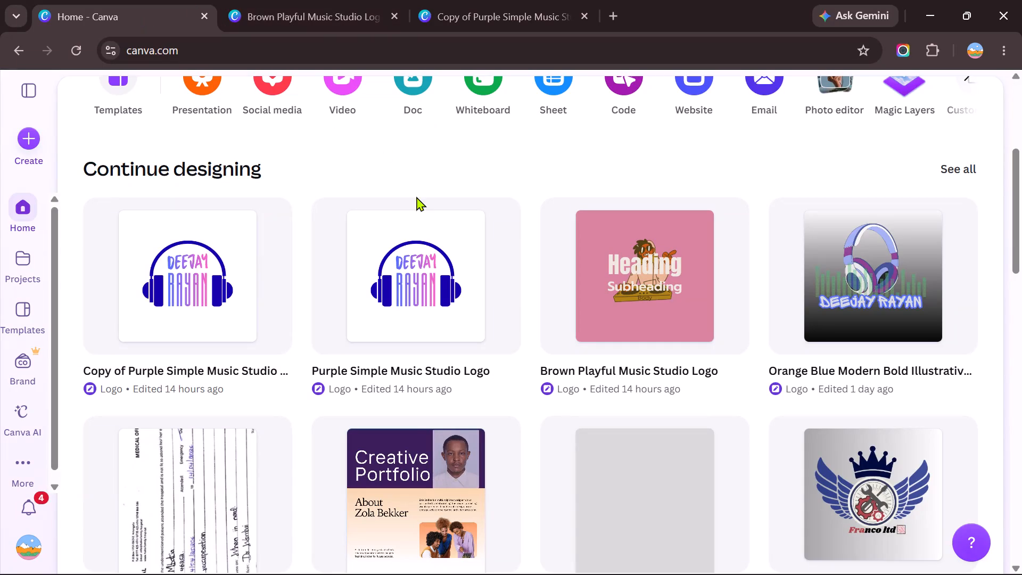
Open the Logo category from the template categories on the home page.
scroll(559, 408, "down", 4)
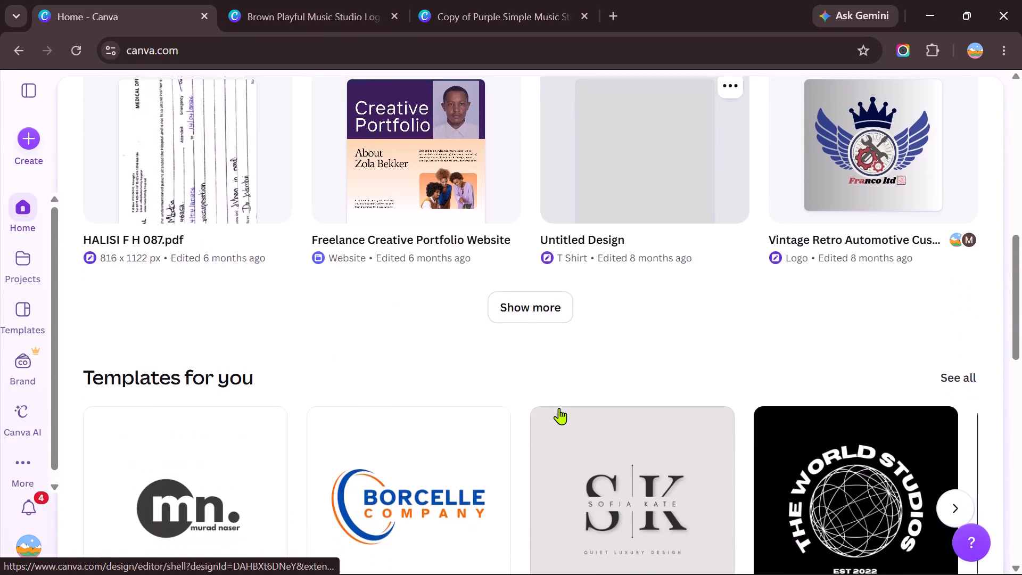
scroll(559, 408, "down", 2)
scroll(559, 408, "up", 2)
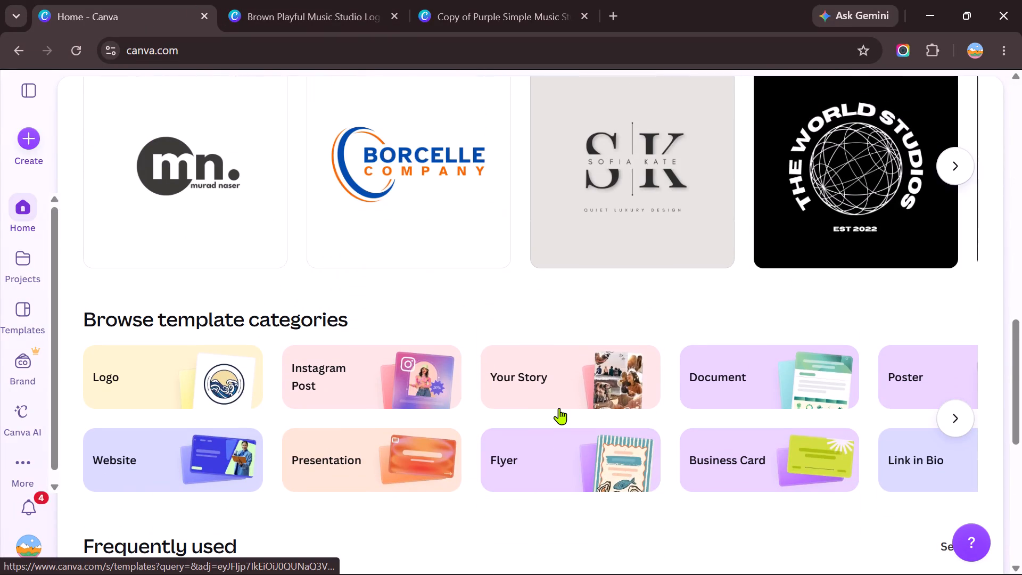
left_click(151, 365)
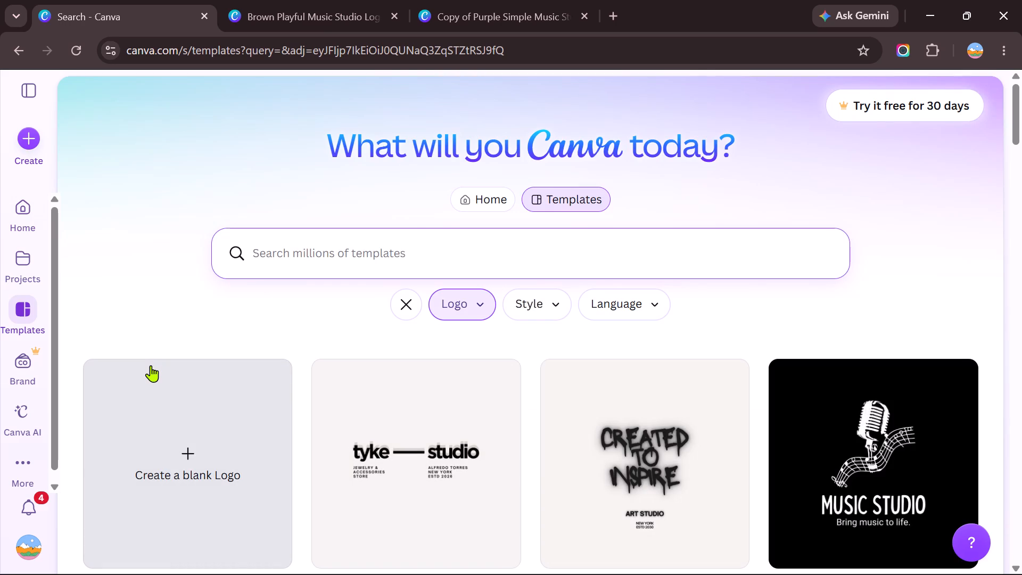
Browse the logo templates and examine the designs for a suitable music or studio style logo.
scroll(151, 365, "down", 4)
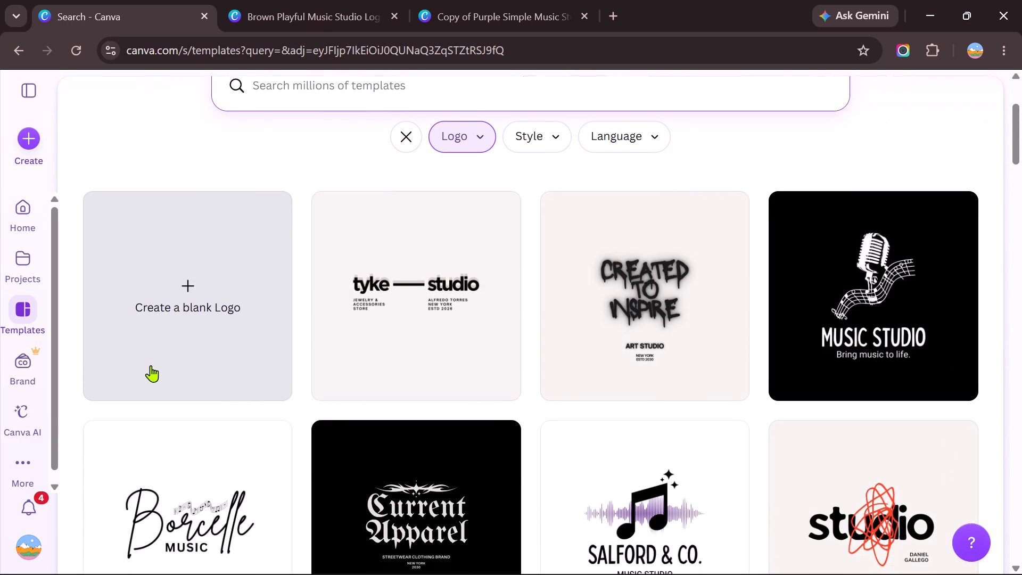
scroll(151, 365, "down", 2)
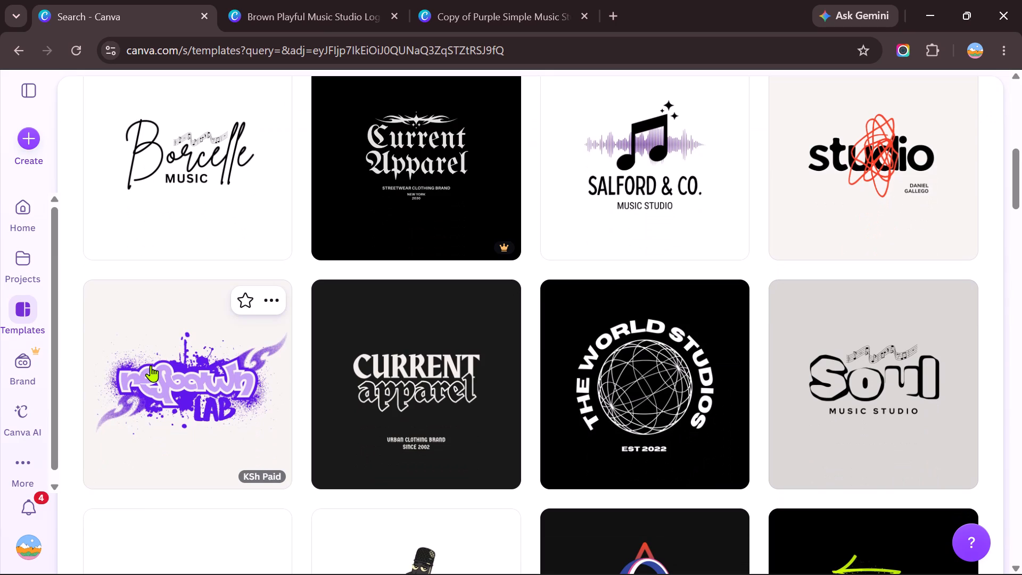
scroll(151, 365, "down", 2)
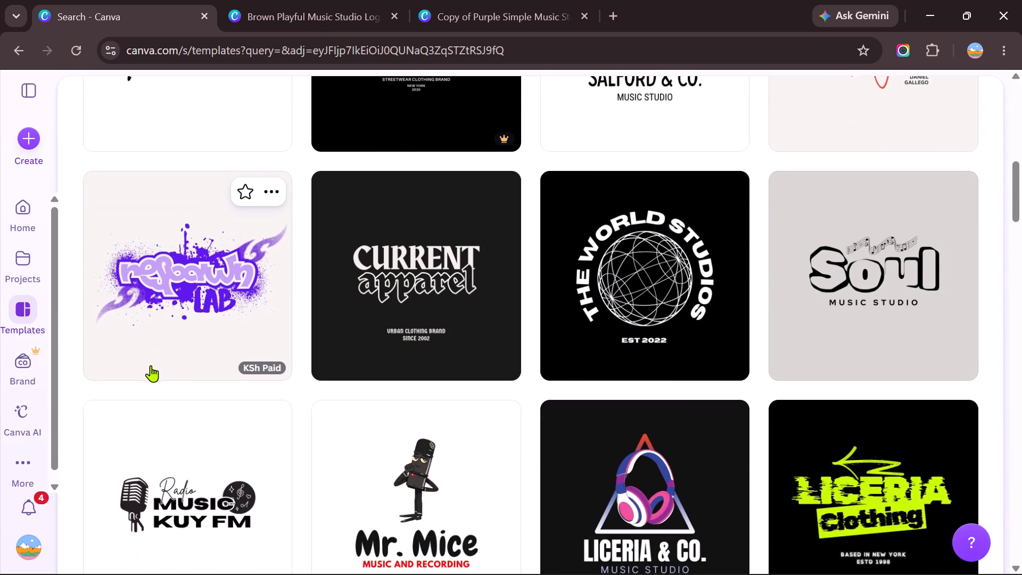
scroll(151, 365, "down", 2)
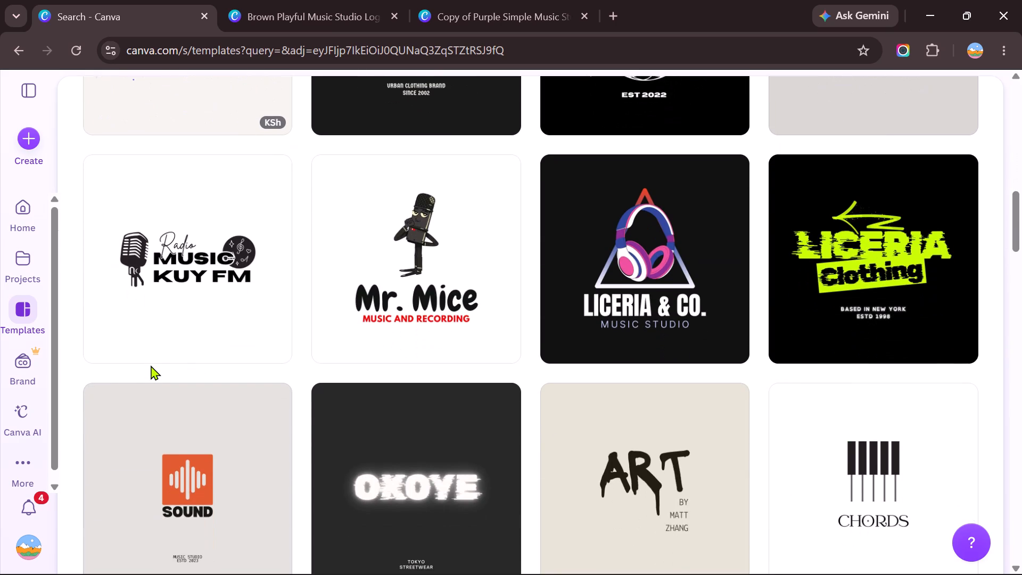
scroll(151, 365, "down", 2)
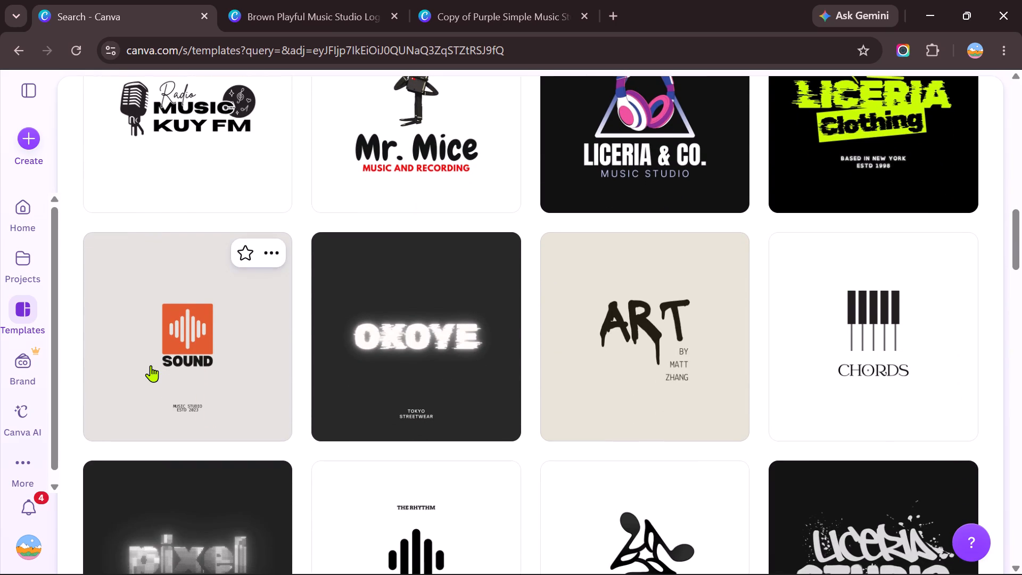
scroll(151, 365, "down", 2)
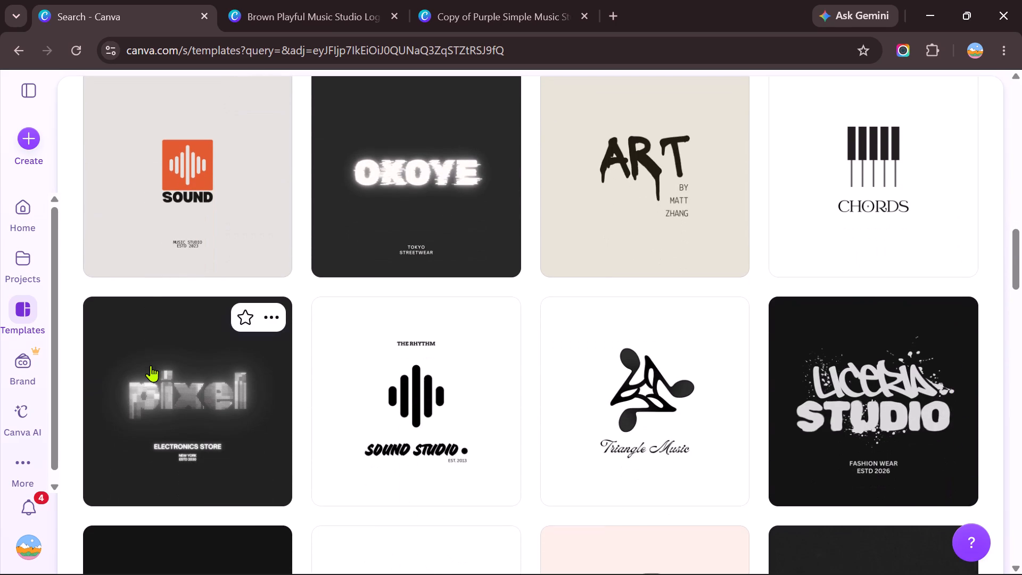
scroll(151, 365, "down", 3)
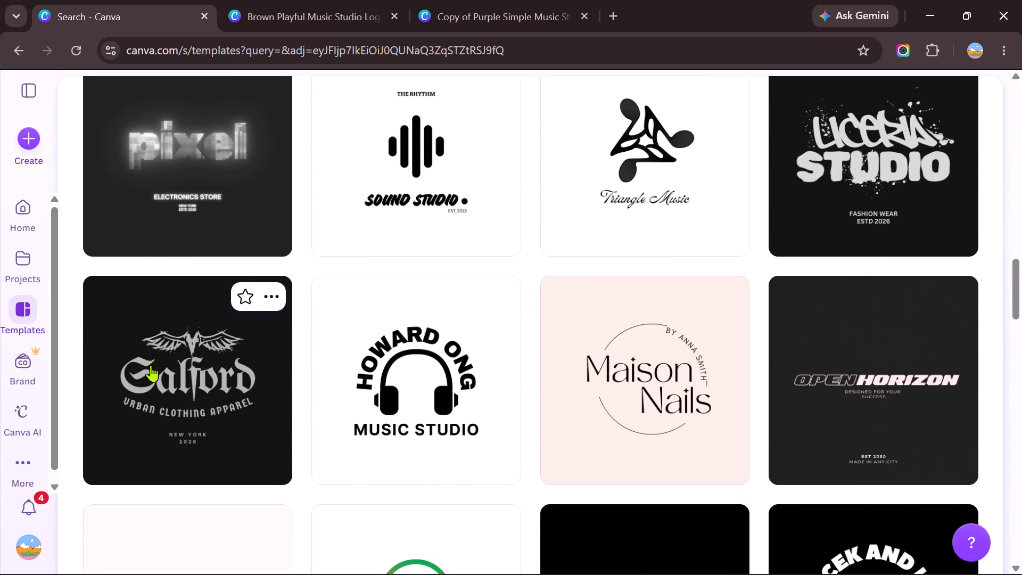
scroll(151, 365, "down", 1)
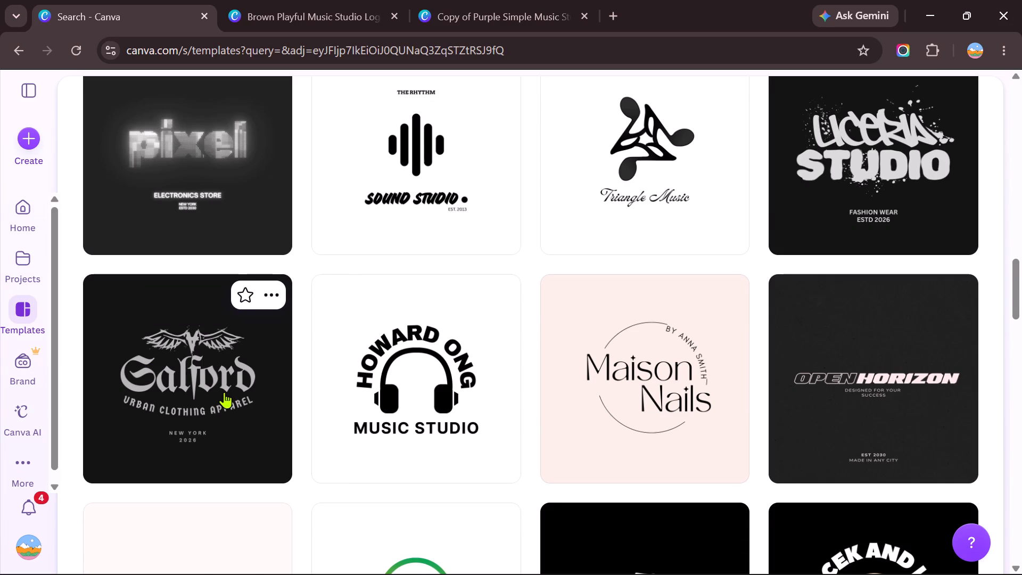
scroll(224, 392, "down", 4)
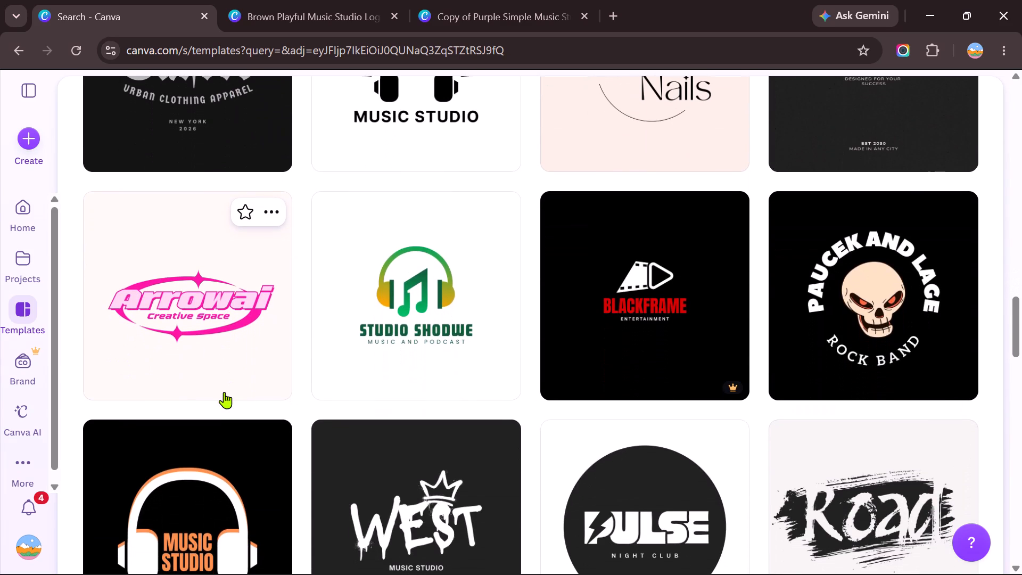
scroll(224, 392, "down", 3)
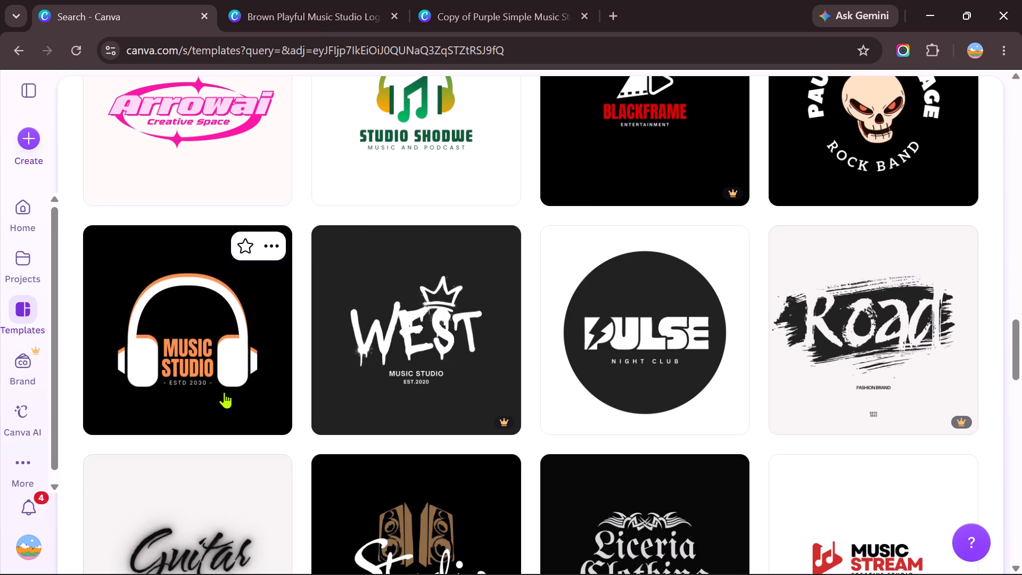
scroll(496, 408, "down", 1)
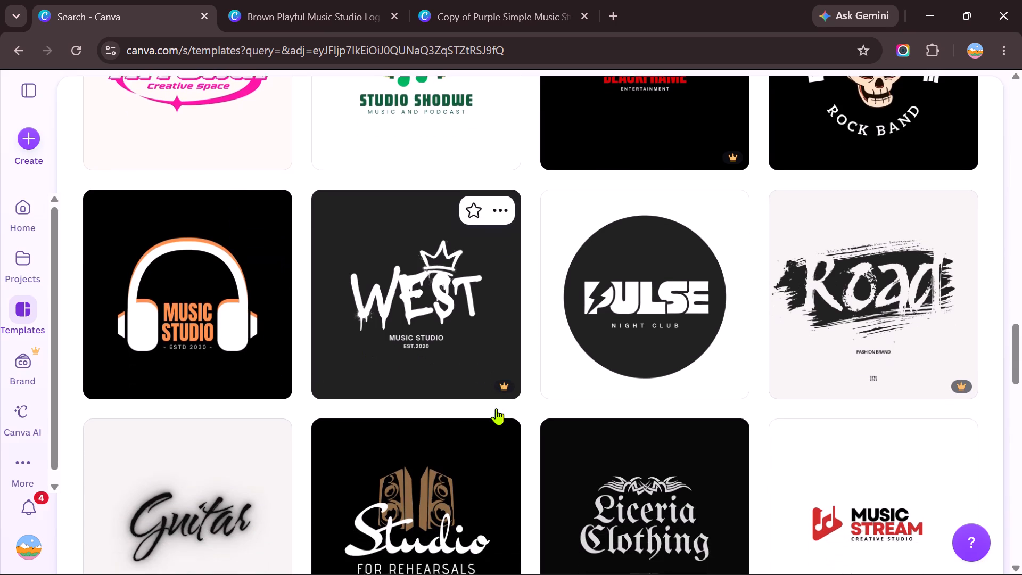
scroll(496, 408, "down", 3)
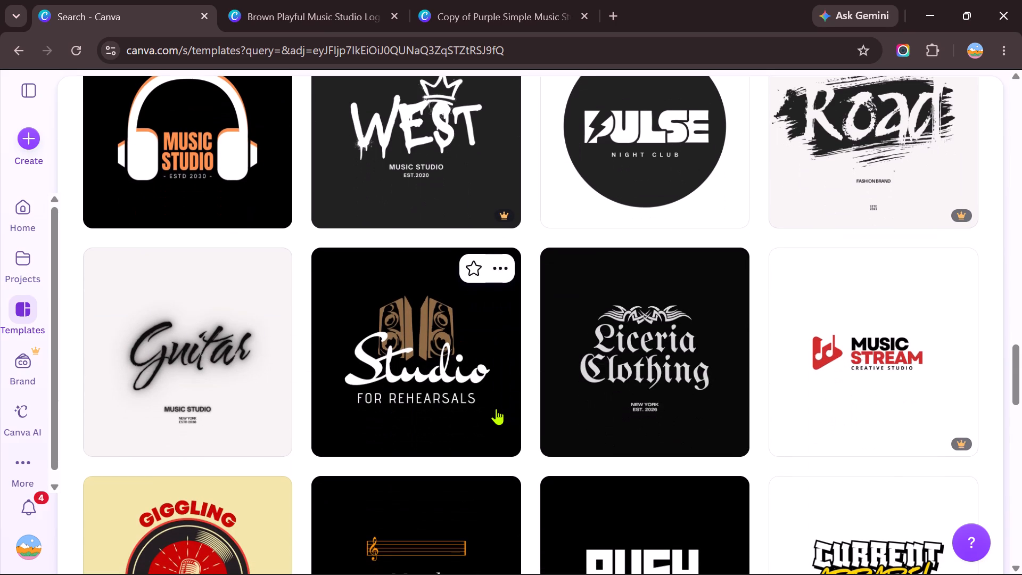
scroll(496, 408, "down", 4)
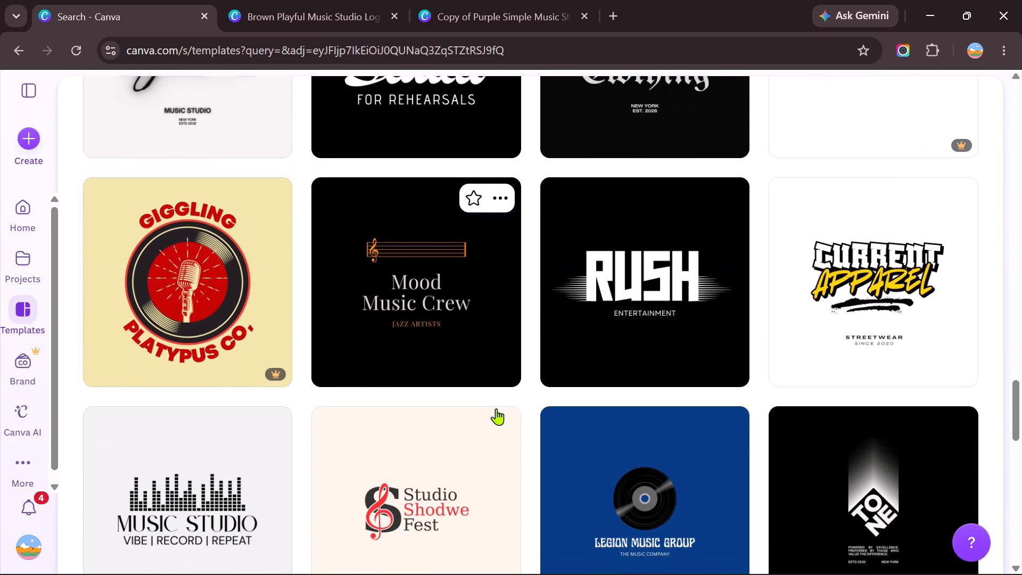
scroll(496, 408, "down", 2)
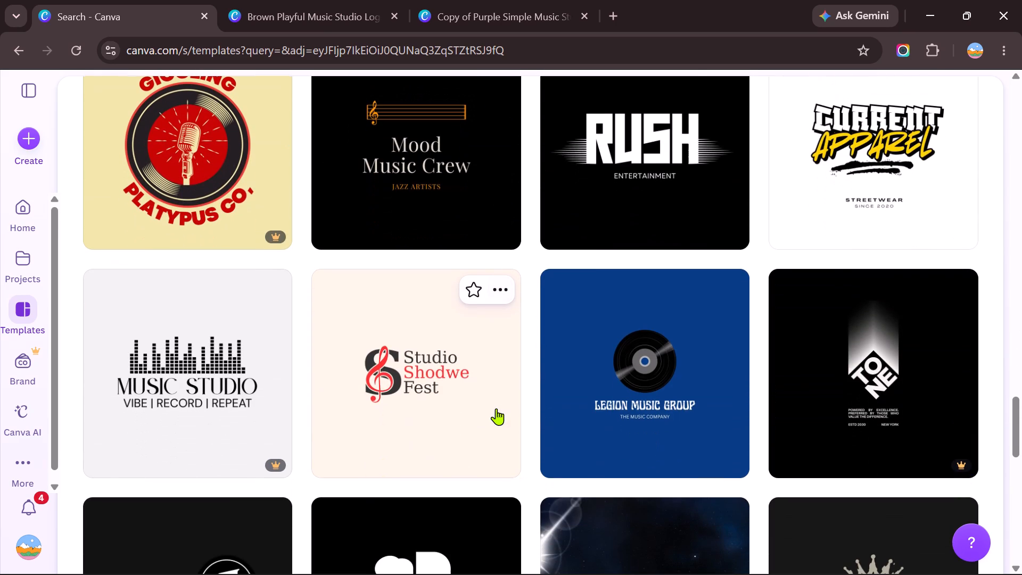
scroll(496, 408, "down", 3)
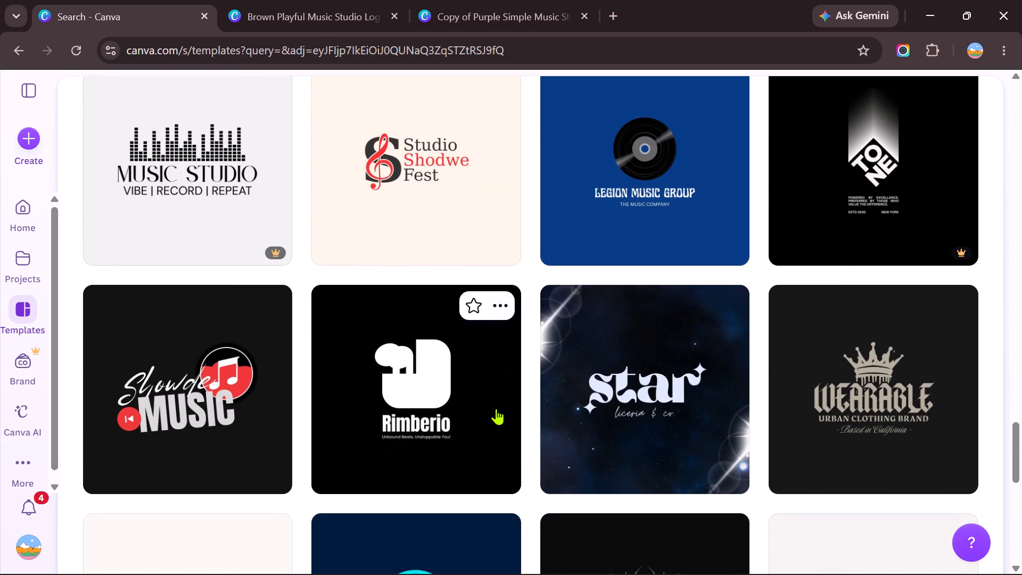
scroll(496, 408, "down", 2)
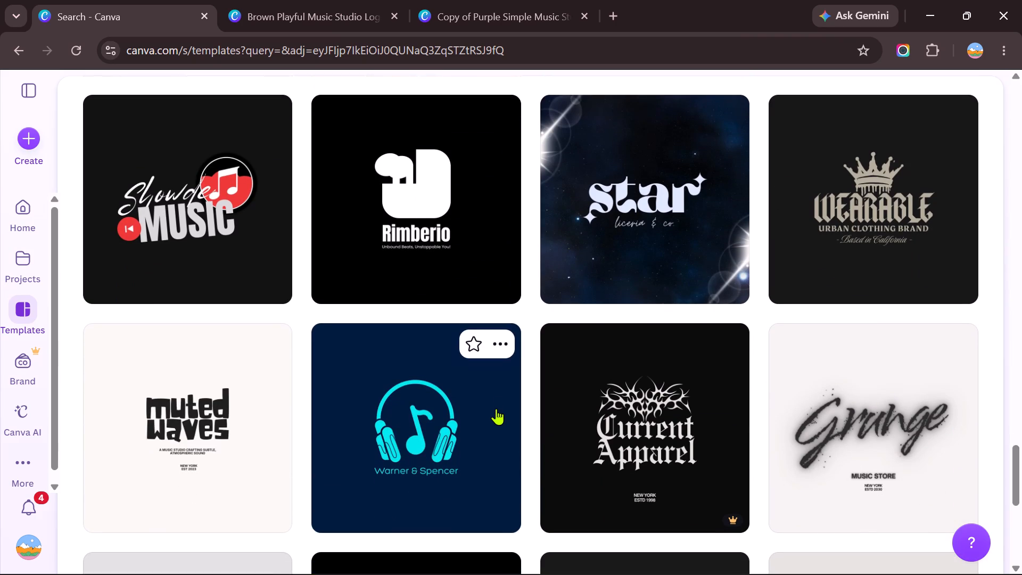
scroll(496, 408, "down", 1)
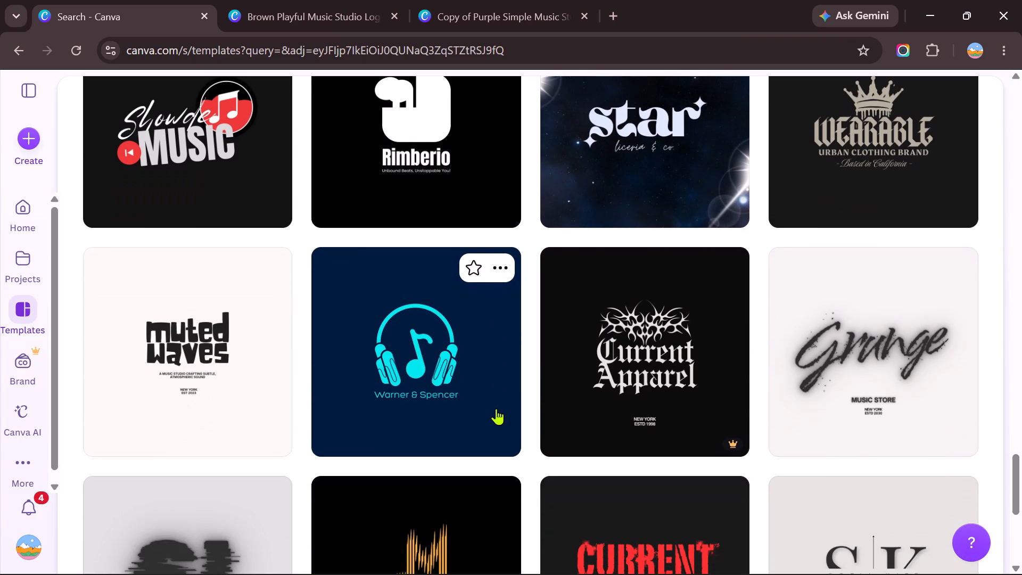
scroll(496, 408, "down", 2)
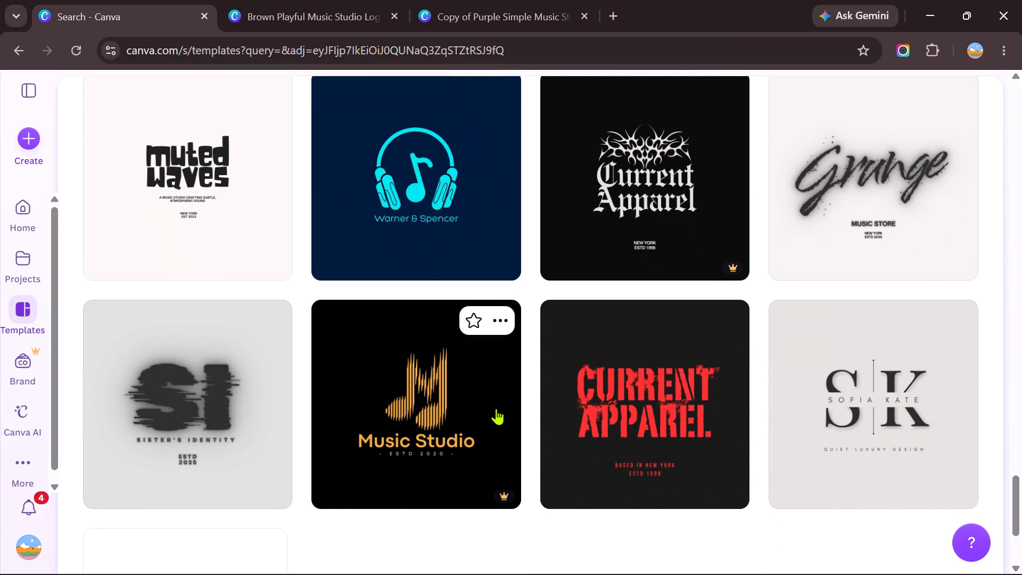
scroll(496, 408, "down", 2)
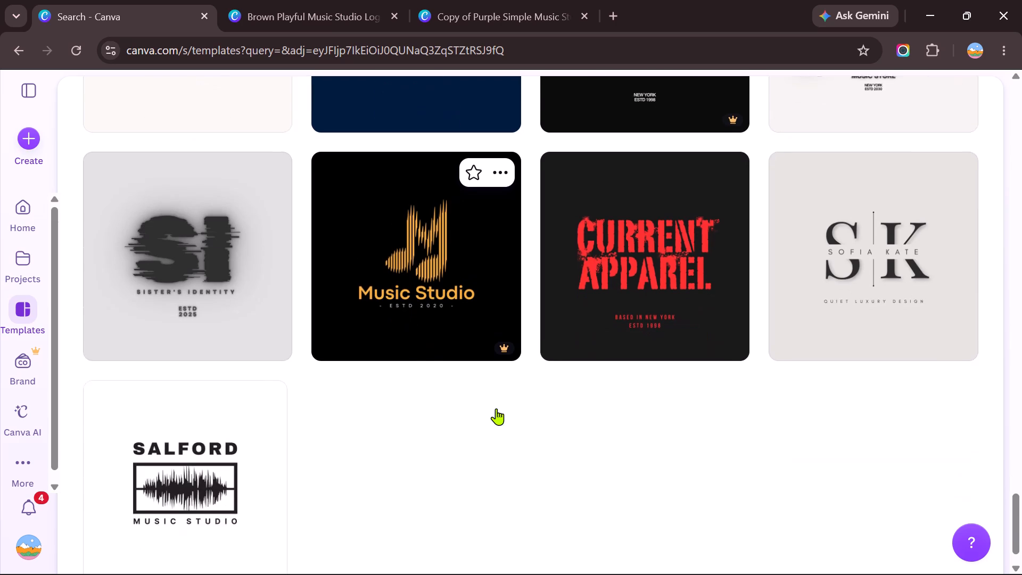
scroll(496, 408, "down", 2)
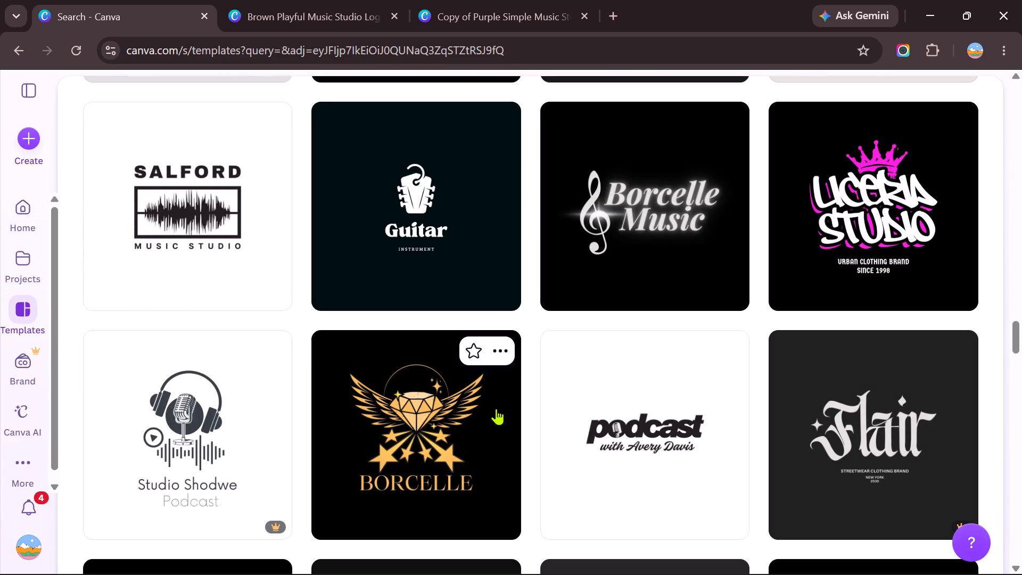
scroll(496, 408, "down", 1)
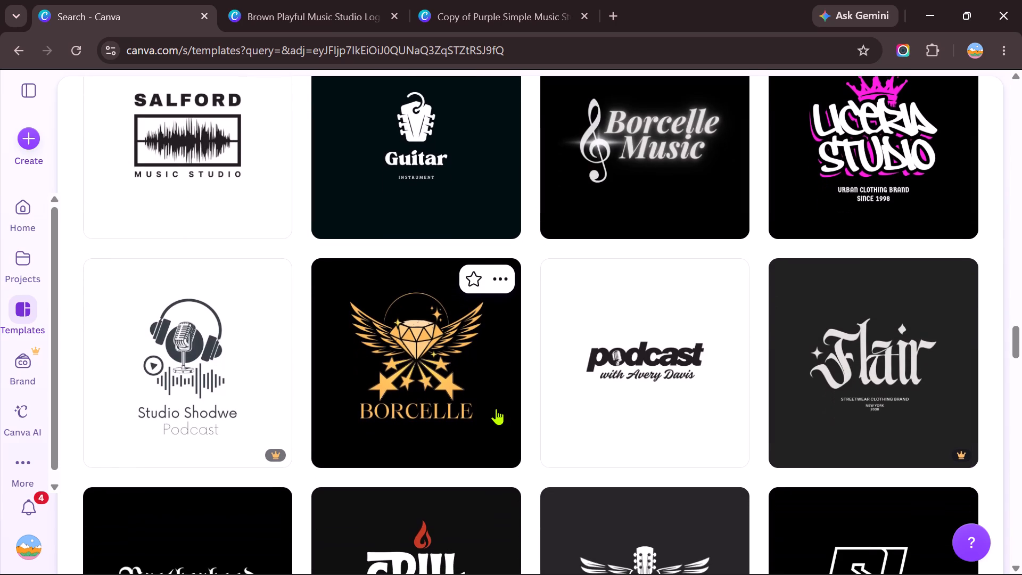
scroll(496, 408, "down", 1)
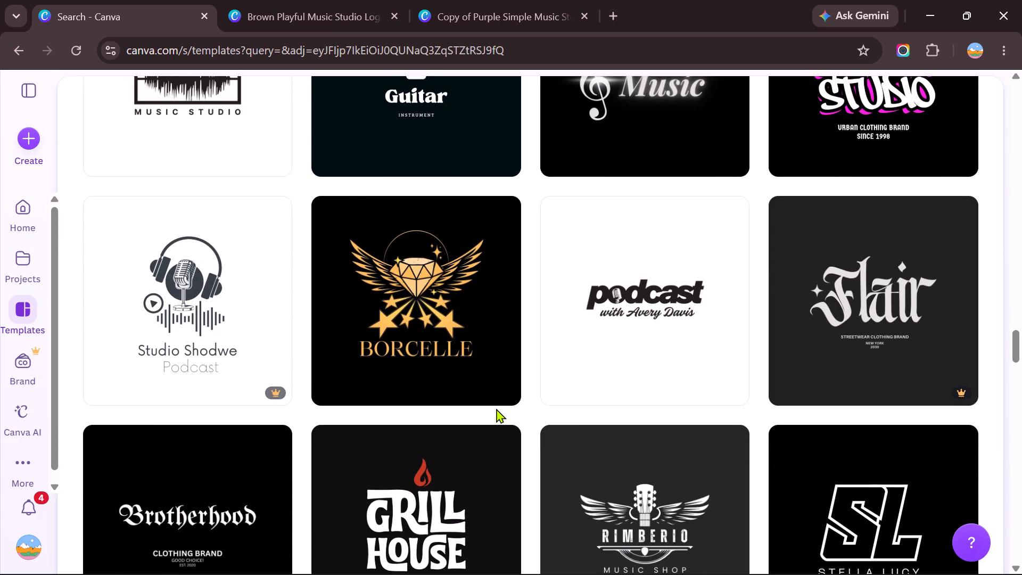
scroll(496, 408, "down", 1)
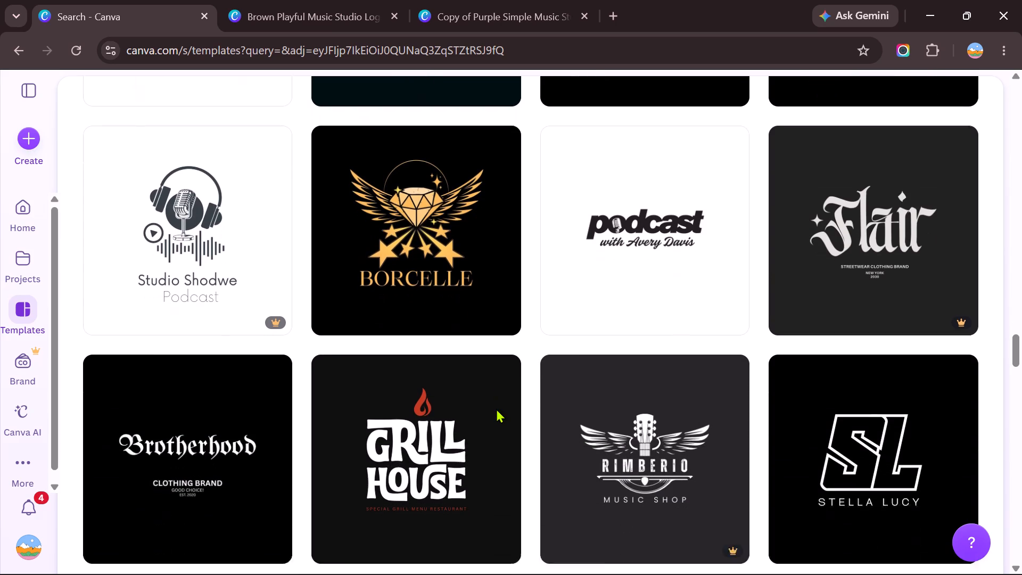
scroll(496, 408, "down", 1)
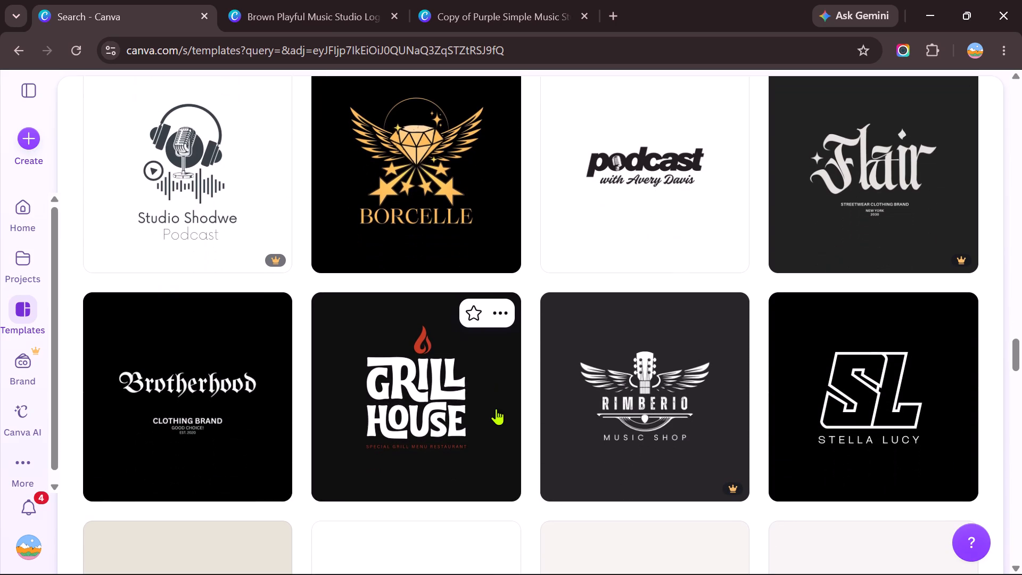
scroll(496, 408, "down", 1)
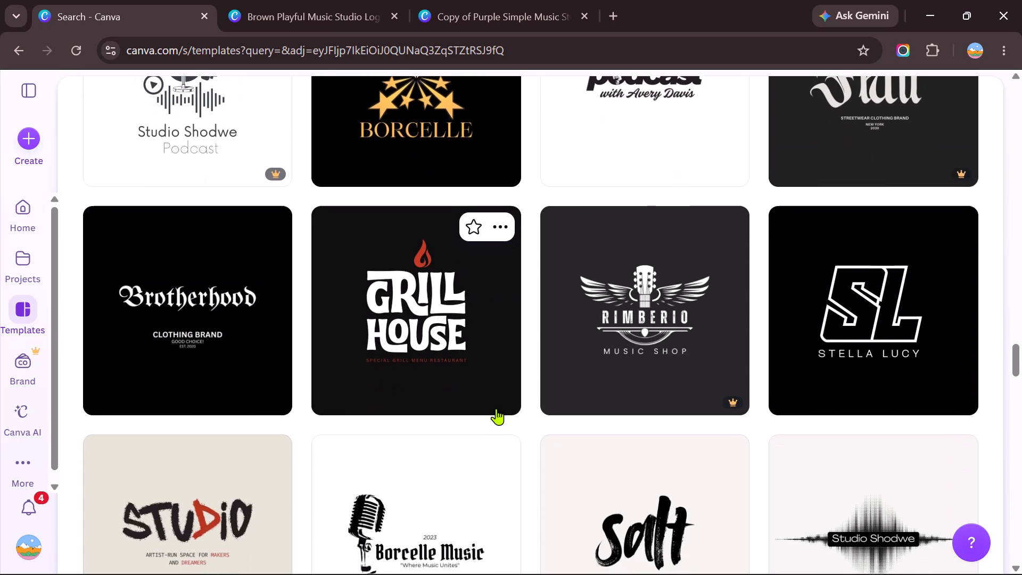
scroll(496, 408, "down", 3)
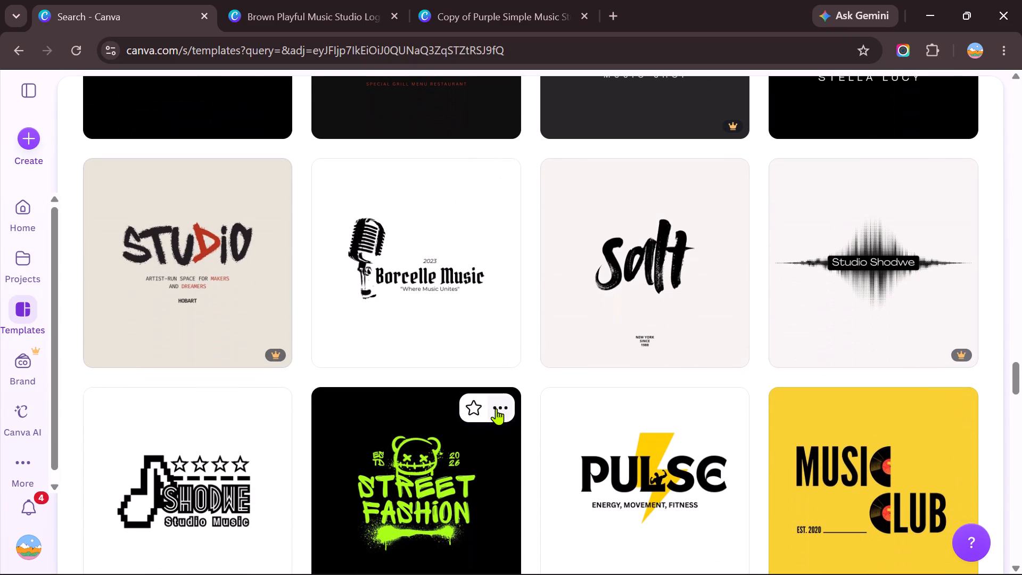
scroll(496, 408, "down", 2)
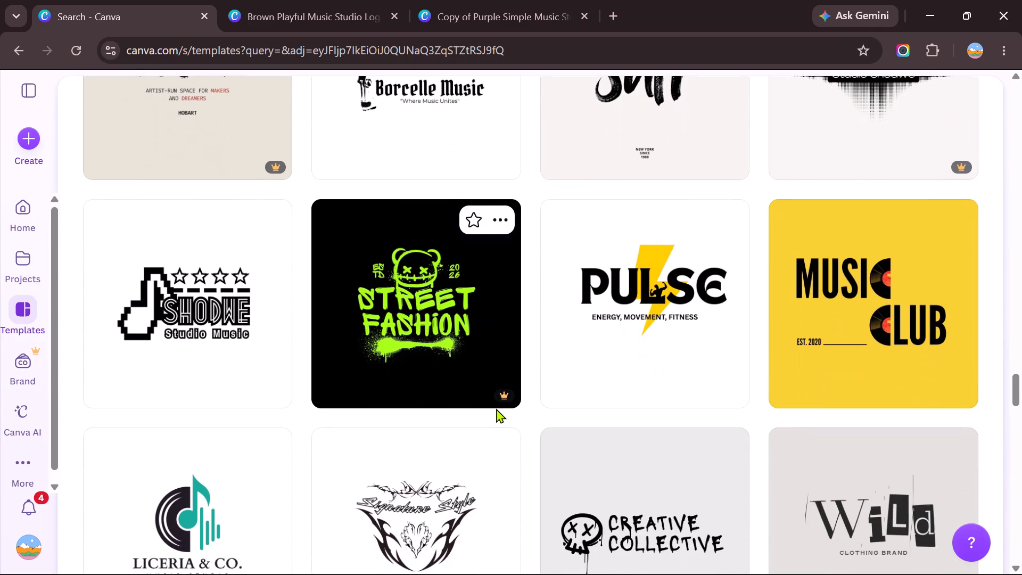
scroll(496, 408, "down", 2)
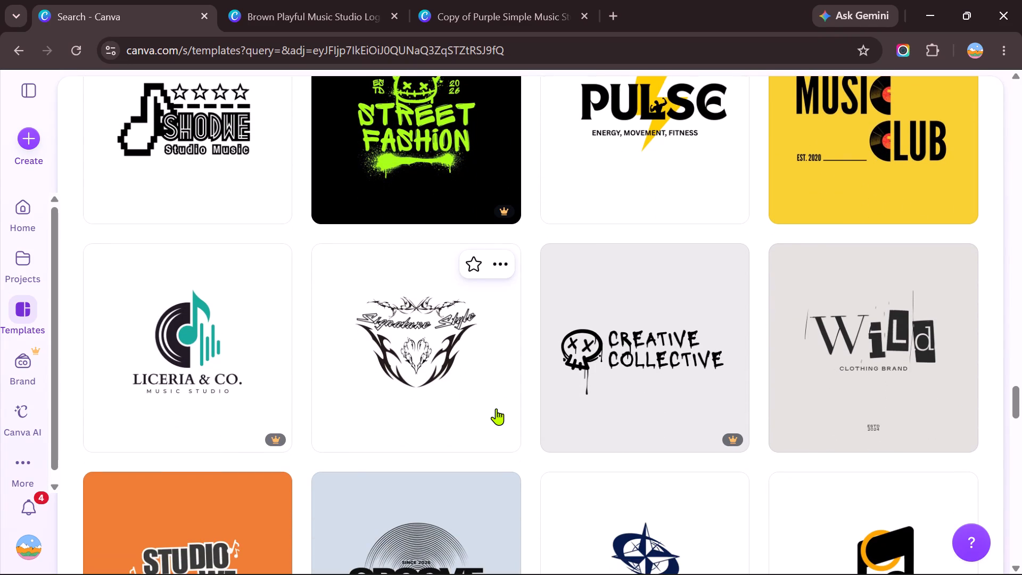
scroll(496, 408, "down", 1)
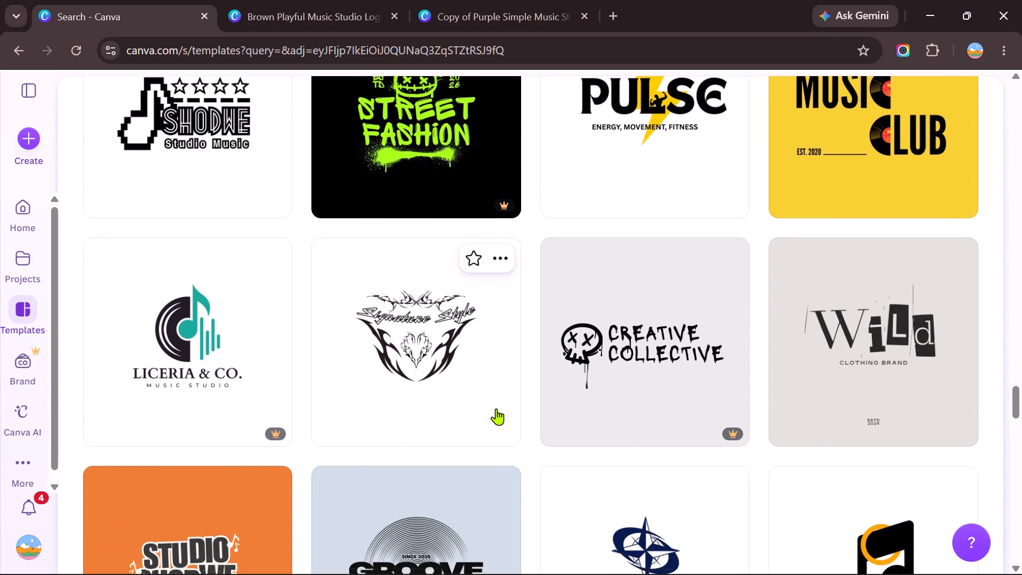
scroll(496, 408, "down", 5)
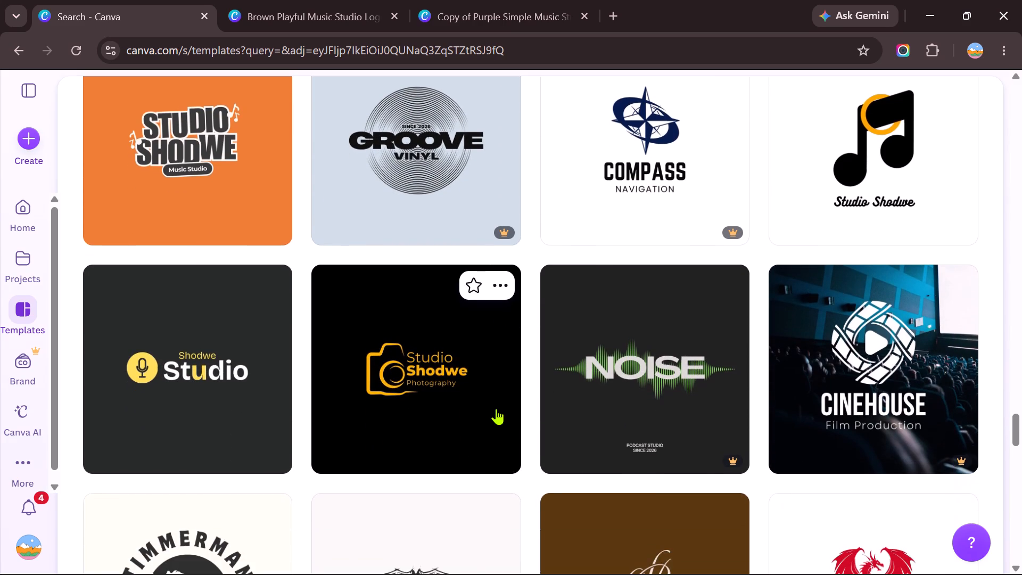
scroll(496, 408, "down", 2)
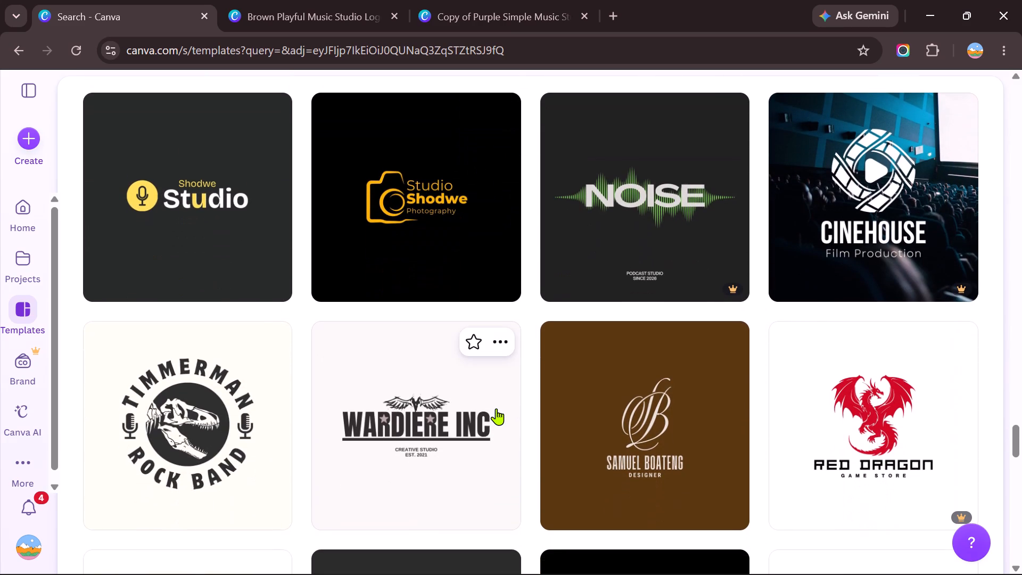
Browse further through the logo templates and compare the designs for a suitable starting point.
scroll(496, 408, "down", 3)
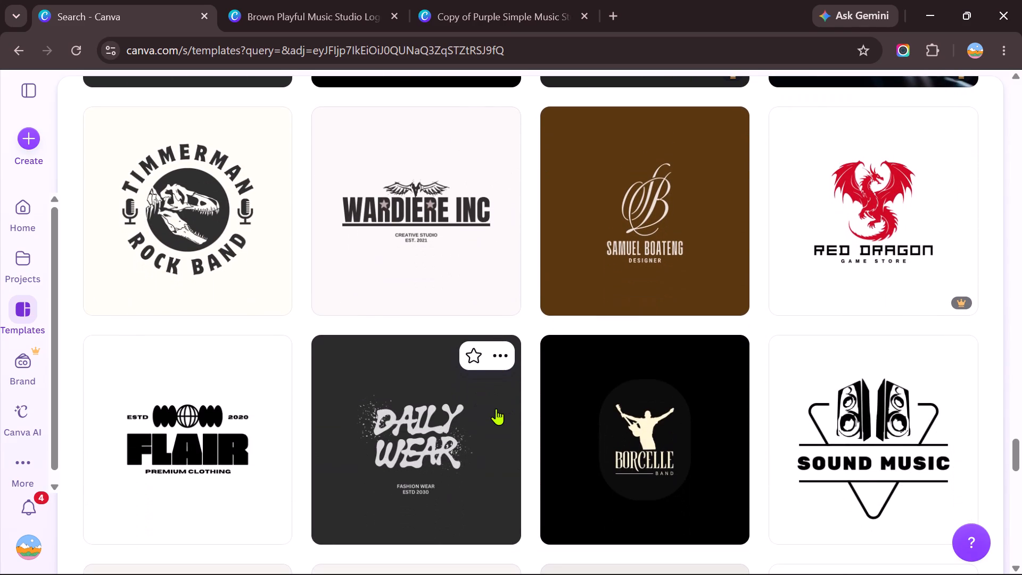
scroll(496, 408, "down", 5)
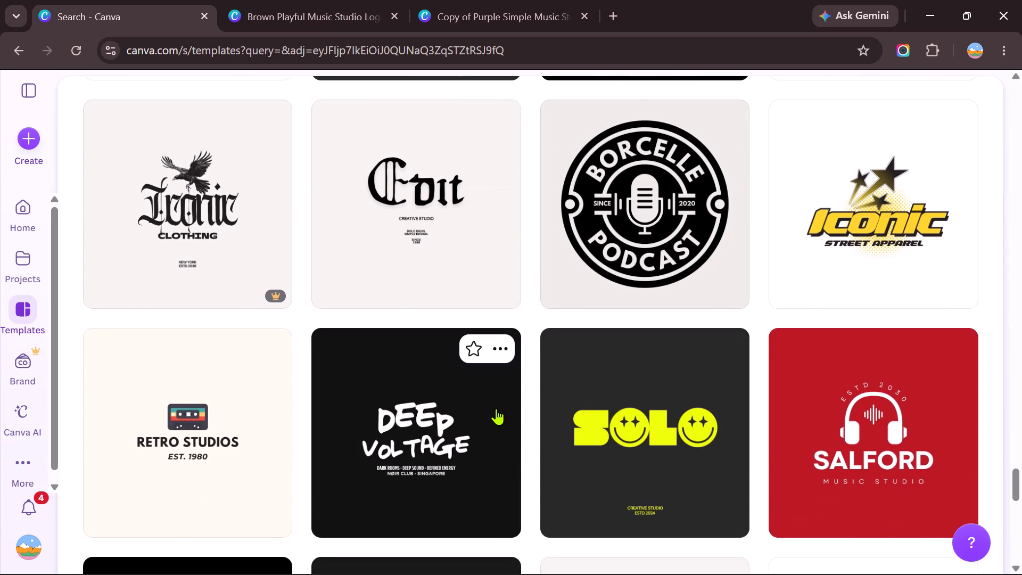
scroll(496, 408, "down", 3)
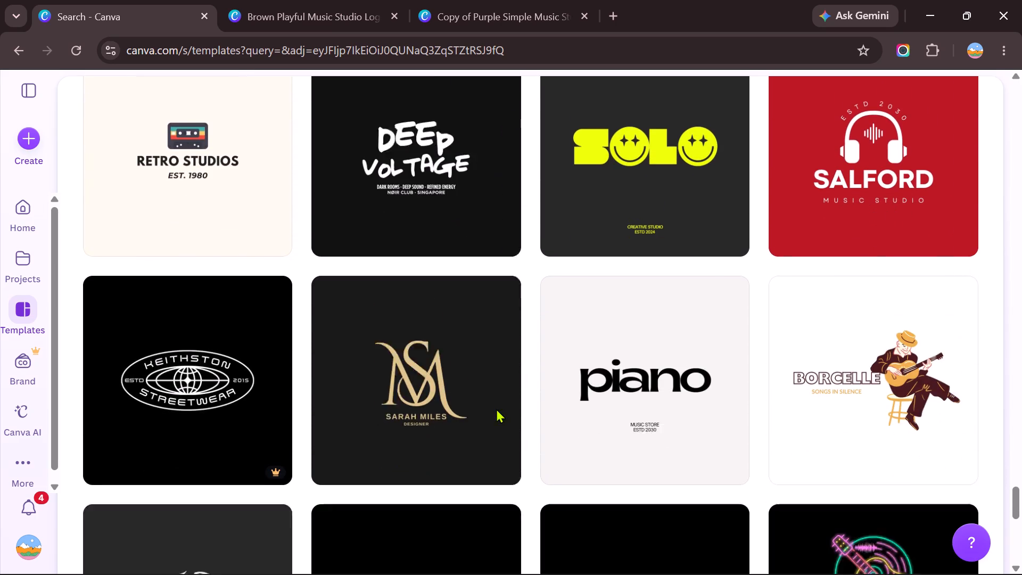
scroll(496, 408, "down", 1)
scroll(496, 408, "up", 7)
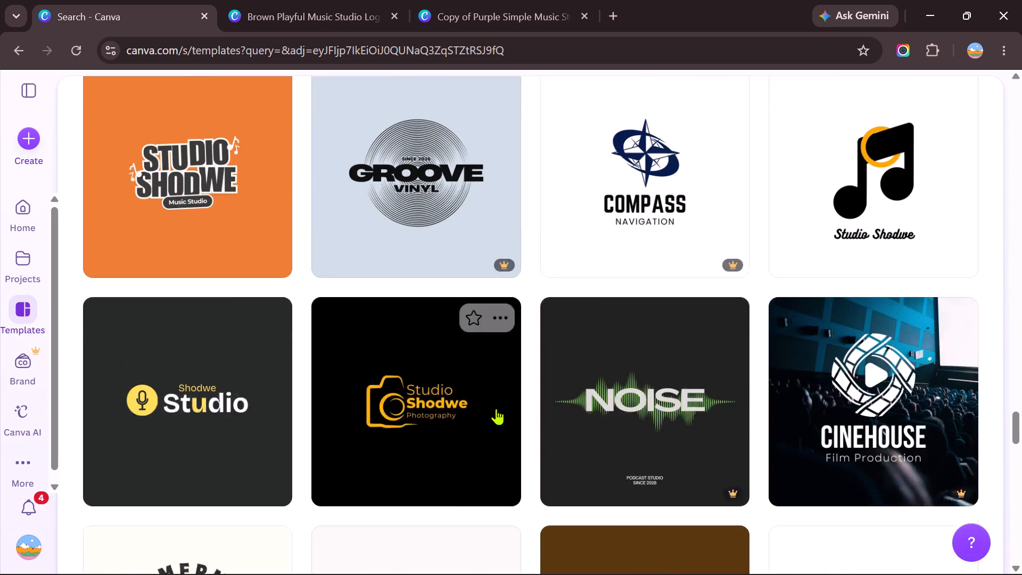
scroll(496, 408, "up", 4)
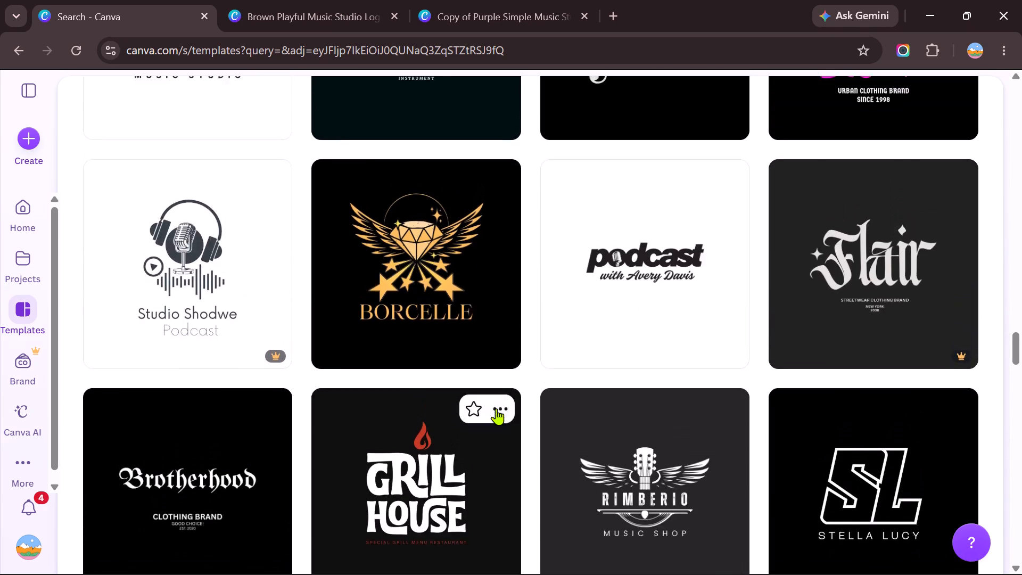
Open the preview of the black and gold Borcelle template with the winged diamond and stars.
scroll(496, 408, "up", 1)
left_click(443, 388)
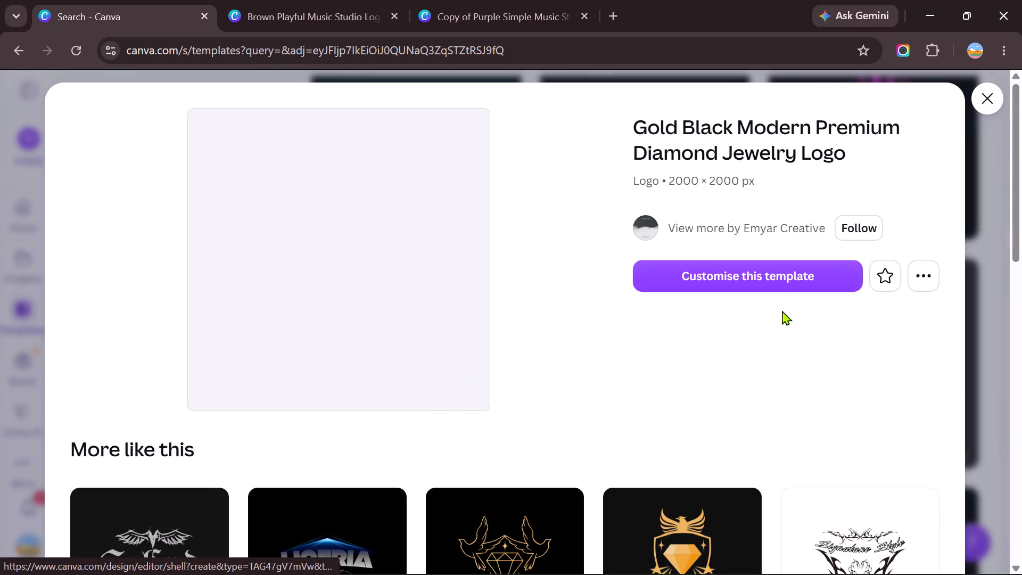
Examine the winged diamond template and the similar logo designs suggested beneath it for a better alternative.
scroll(608, 389, "down", 2)
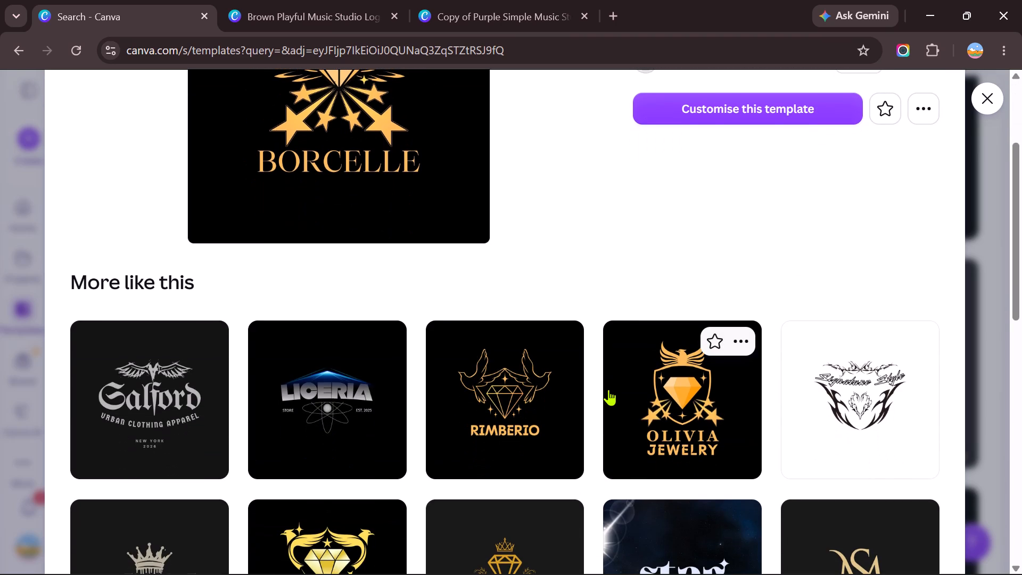
scroll(608, 389, "up", 2)
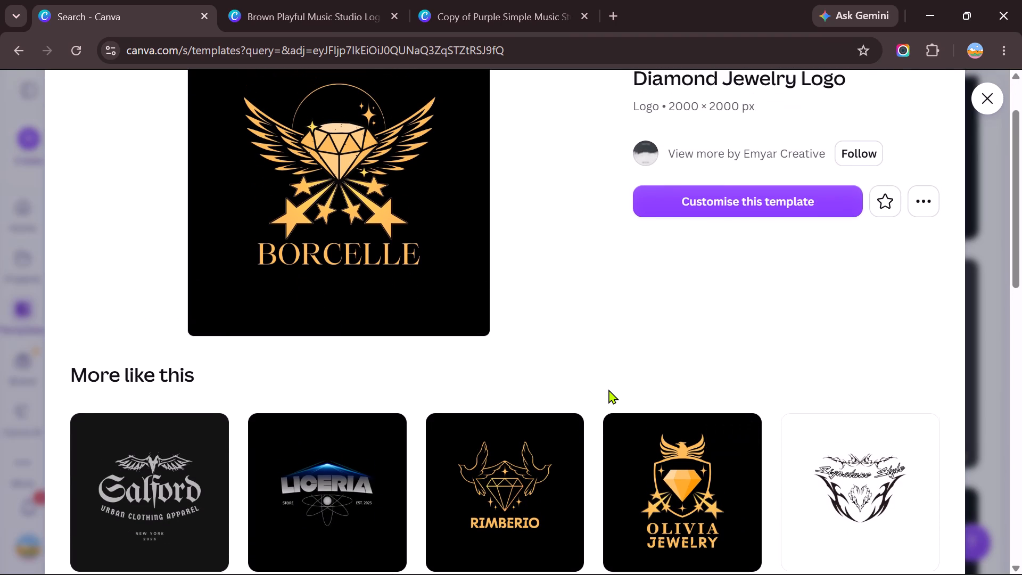
scroll(608, 389, "up", 1)
scroll(608, 389, "down", 1)
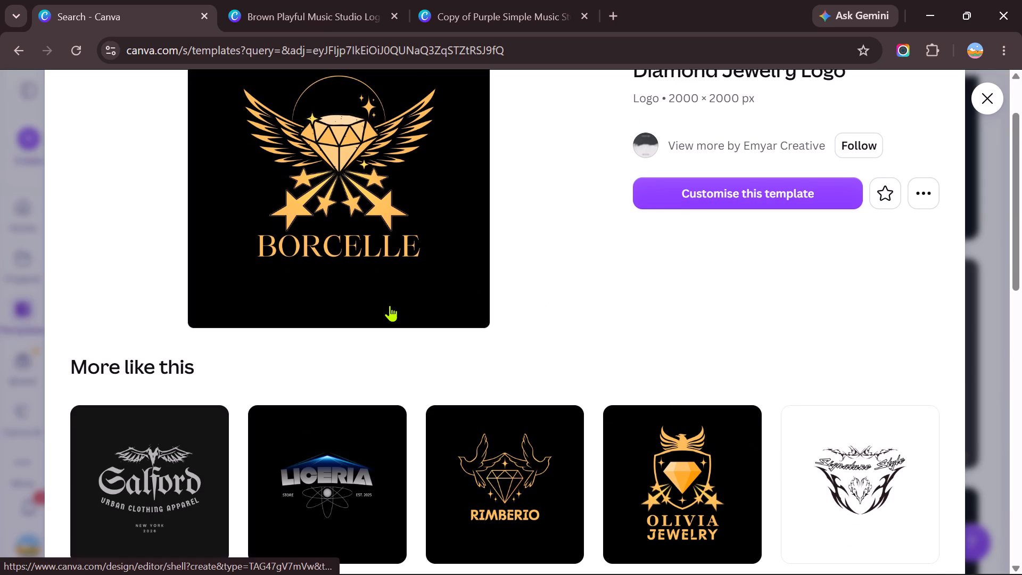
scroll(390, 305, "down", 5)
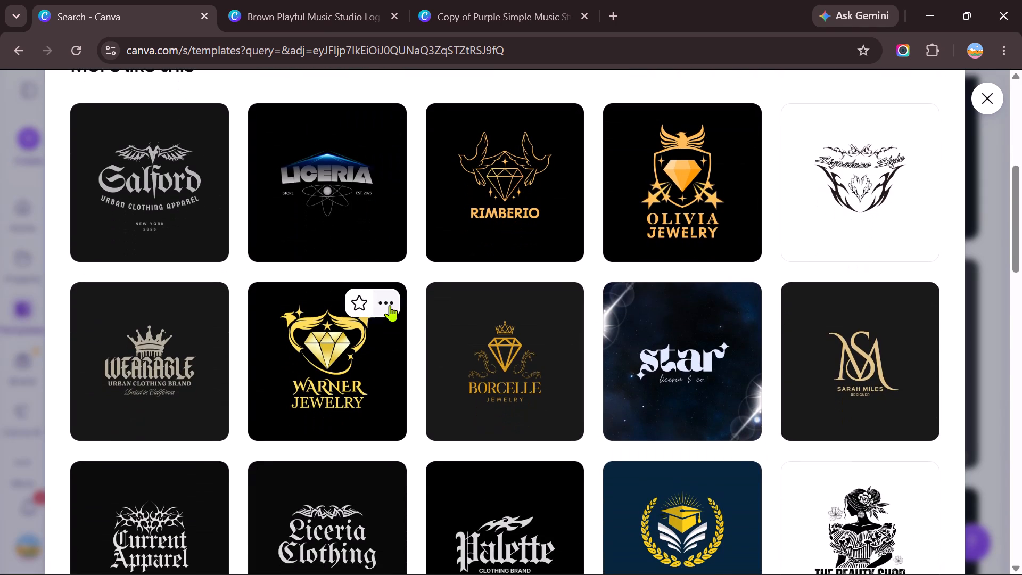
scroll(390, 305, "down", 2)
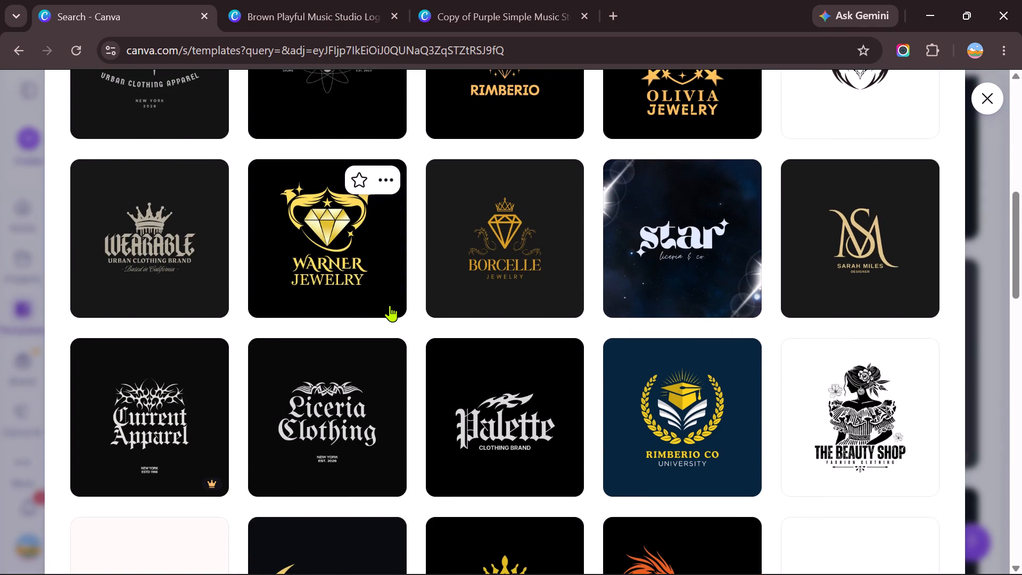
scroll(390, 305, "down", 3)
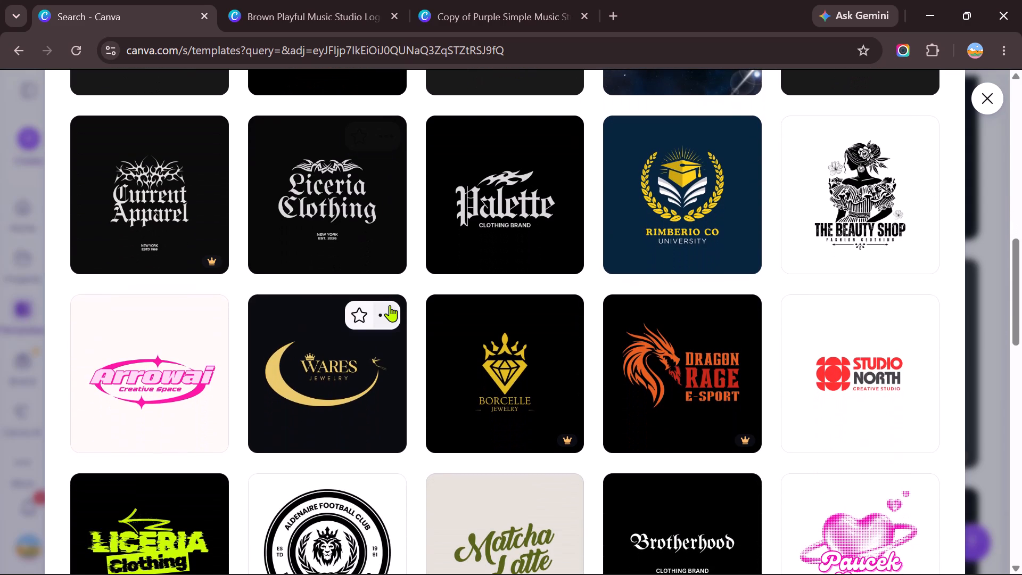
scroll(390, 305, "down", 3)
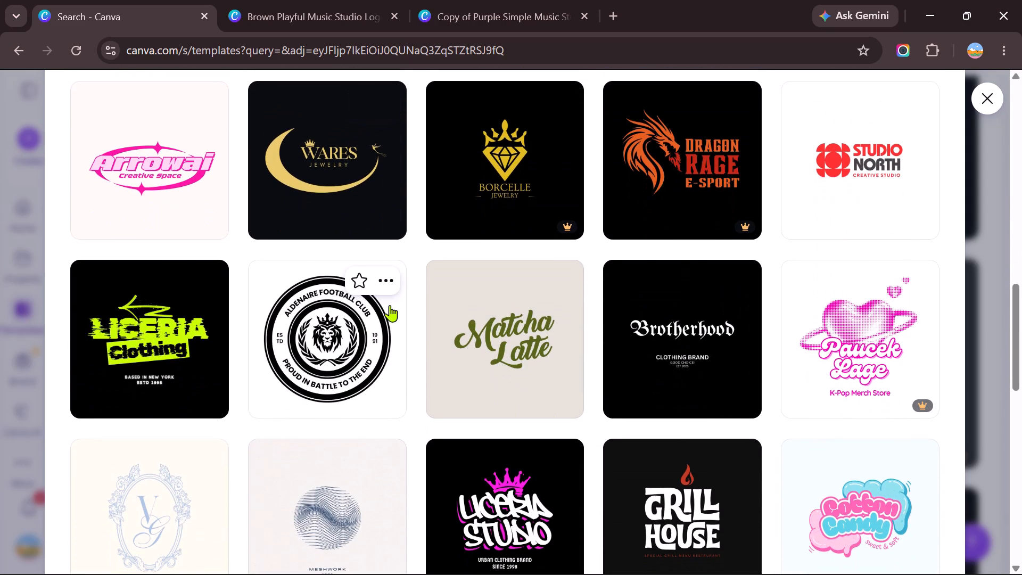
scroll(390, 305, "down", 6)
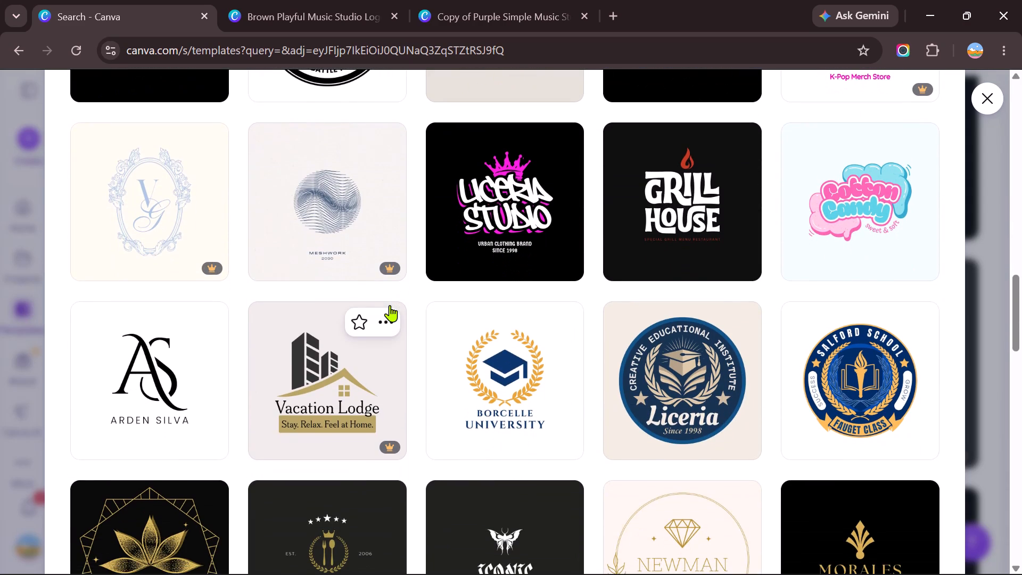
scroll(390, 305, "down", 2)
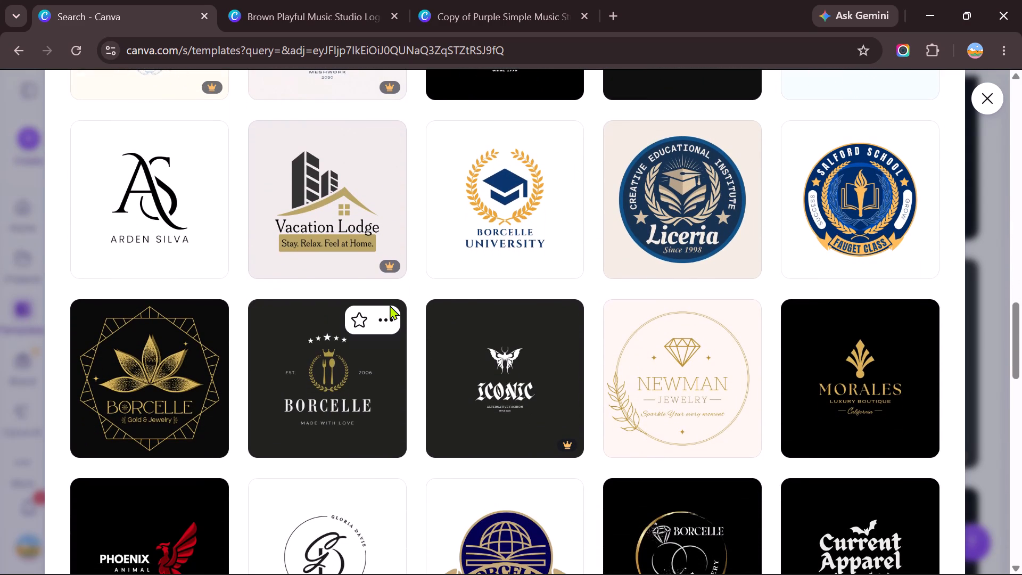
scroll(390, 305, "down", 2)
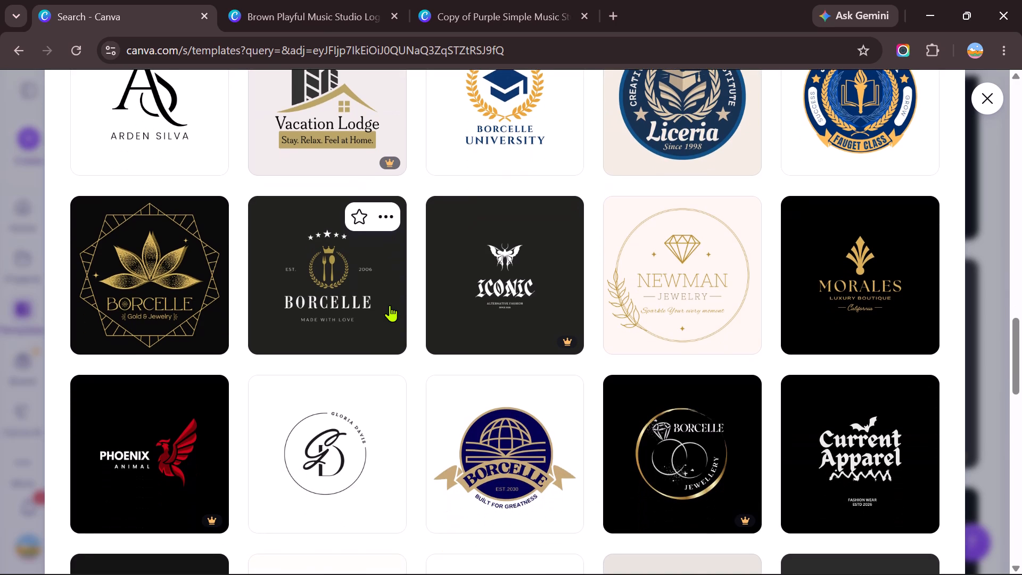
scroll(390, 305, "down", 4)
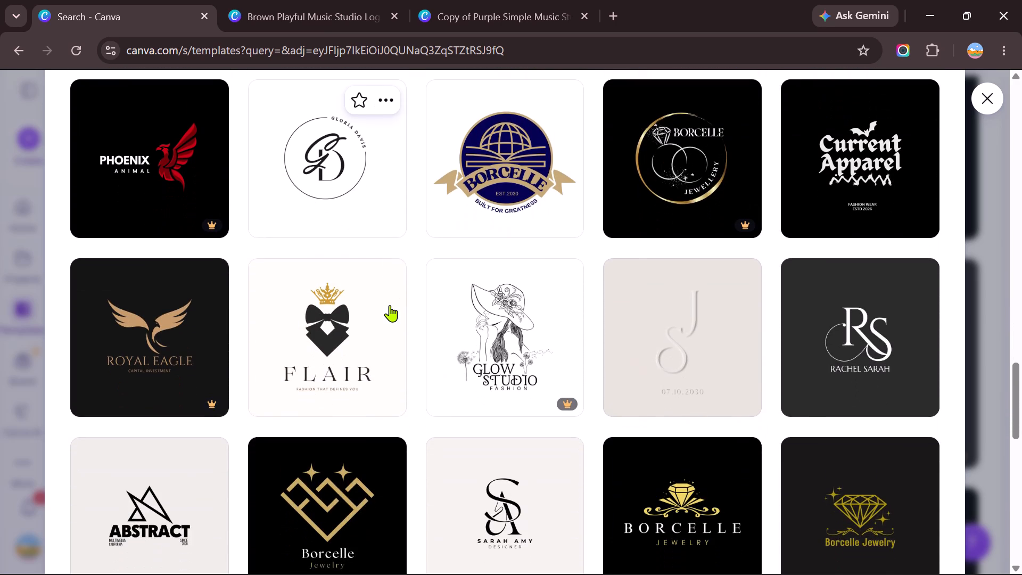
scroll(390, 305, "down", 2)
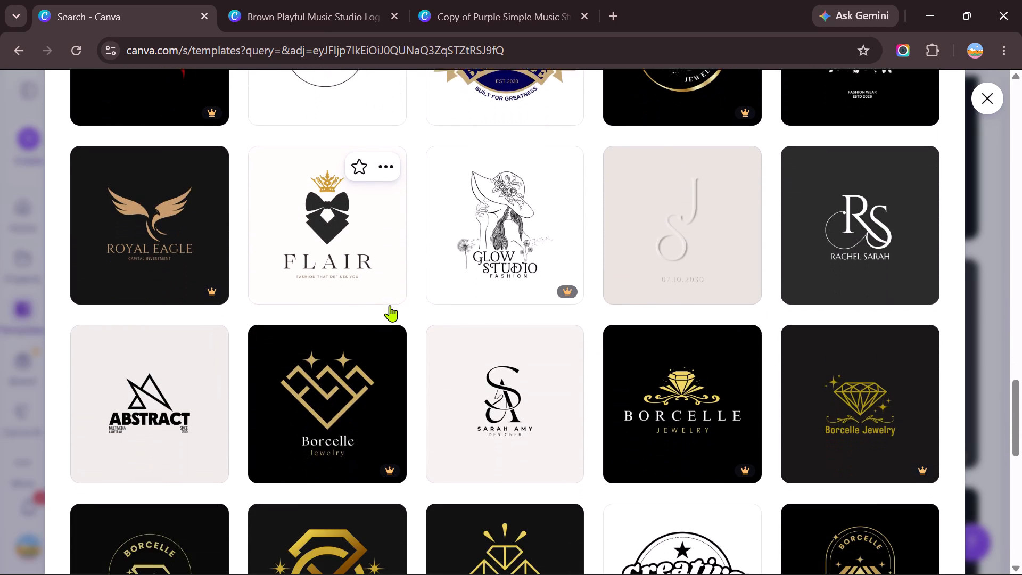
scroll(390, 305, "down", 5)
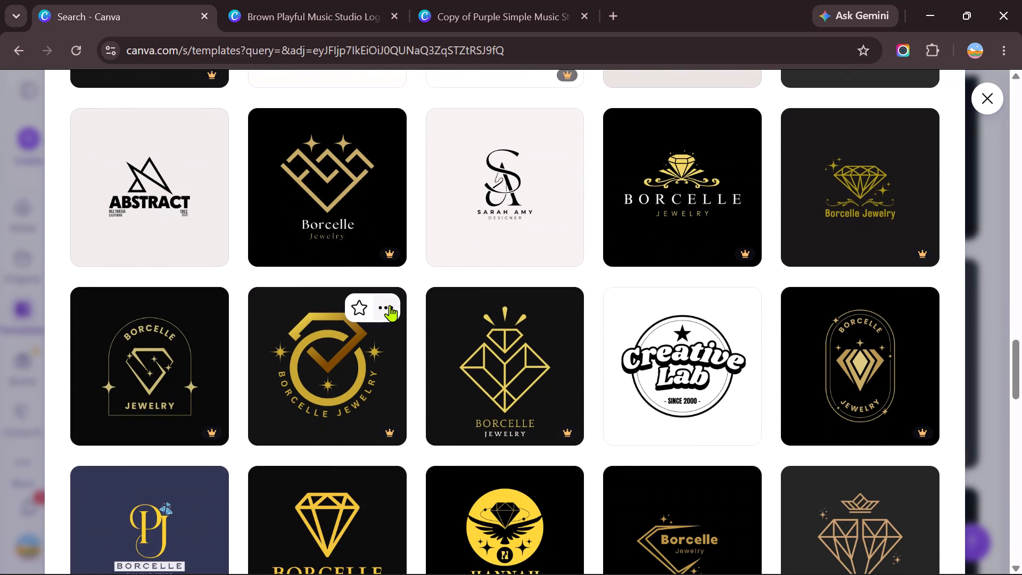
scroll(390, 305, "down", 1)
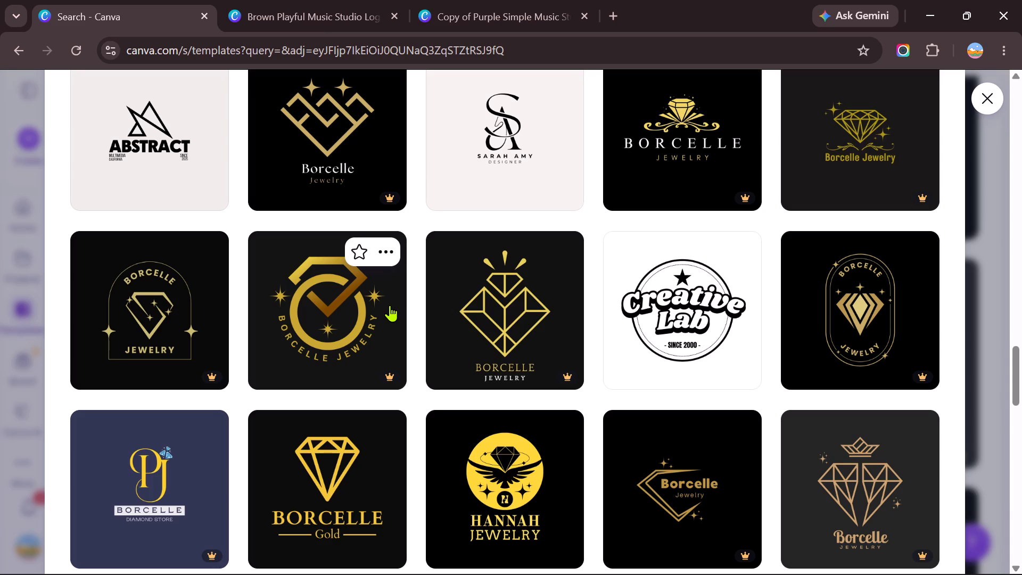
Open the Gold Black Modern Premium Diamond Jewelry Logo template for customising in the editor.
scroll(390, 305, "up", 9)
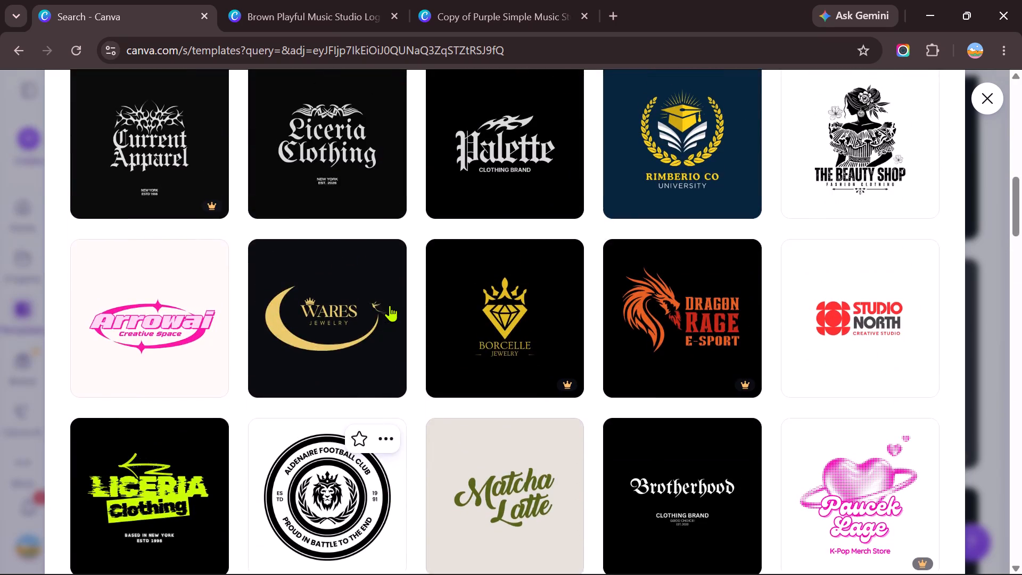
scroll(390, 305, "up", 4)
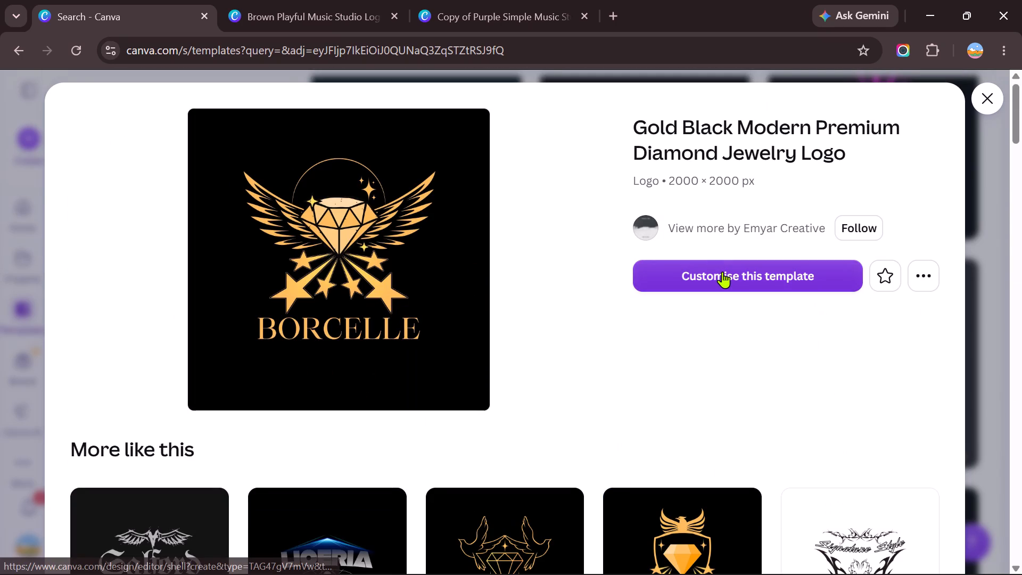
left_click(722, 272)
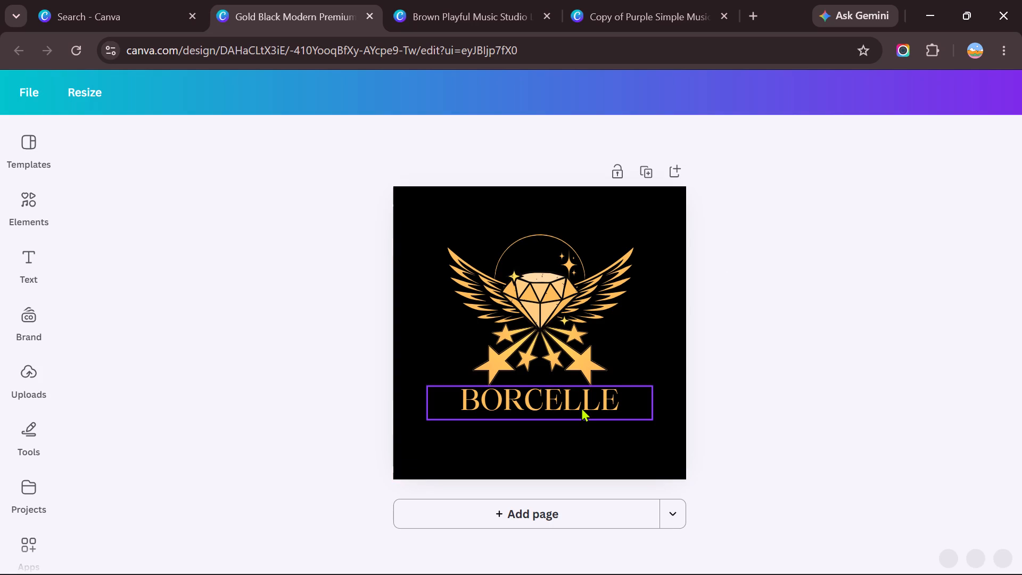
Delete the diamond graphic between the wings of the logo.
left_click(550, 315)
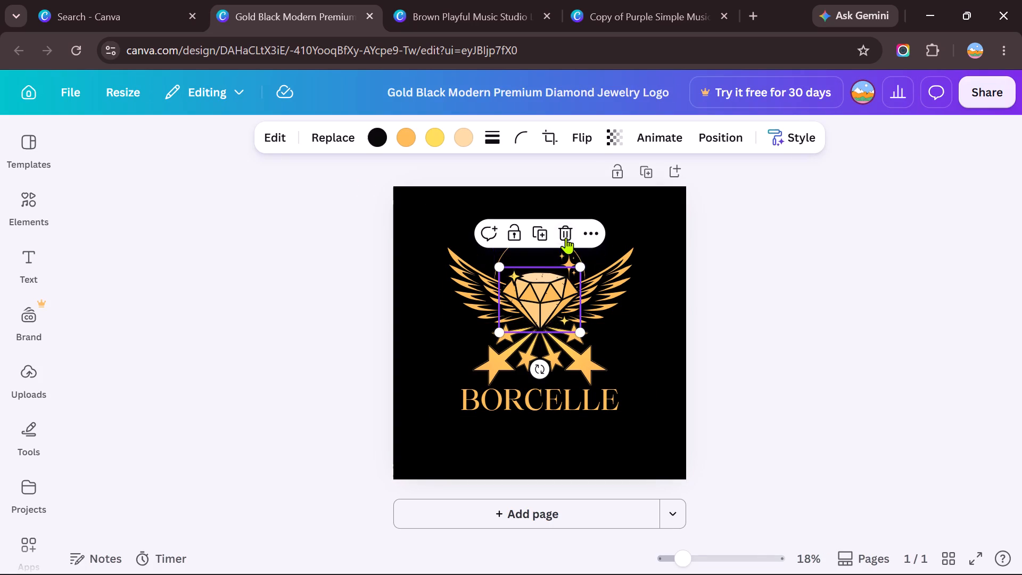
left_click(566, 237)
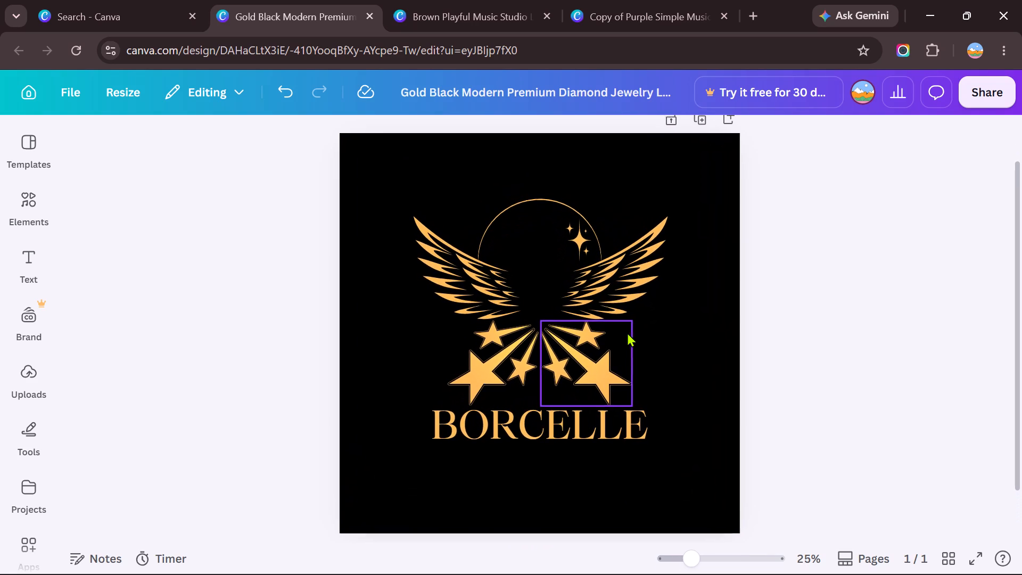
Add the beige and black over-ear headphones image from the recently used elements to the logo page.
scroll(627, 332, "up", 1)
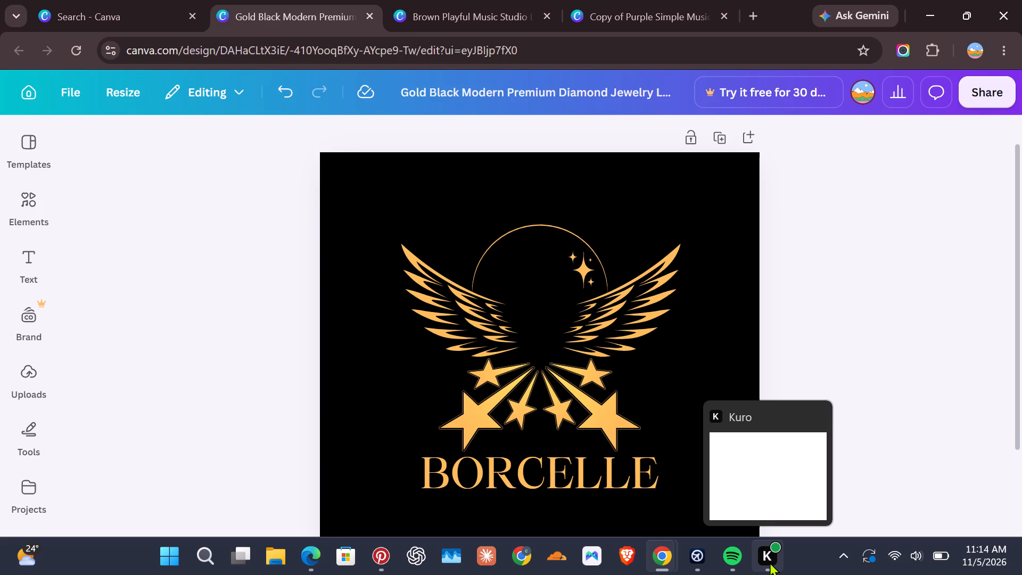
left_click(20, 208)
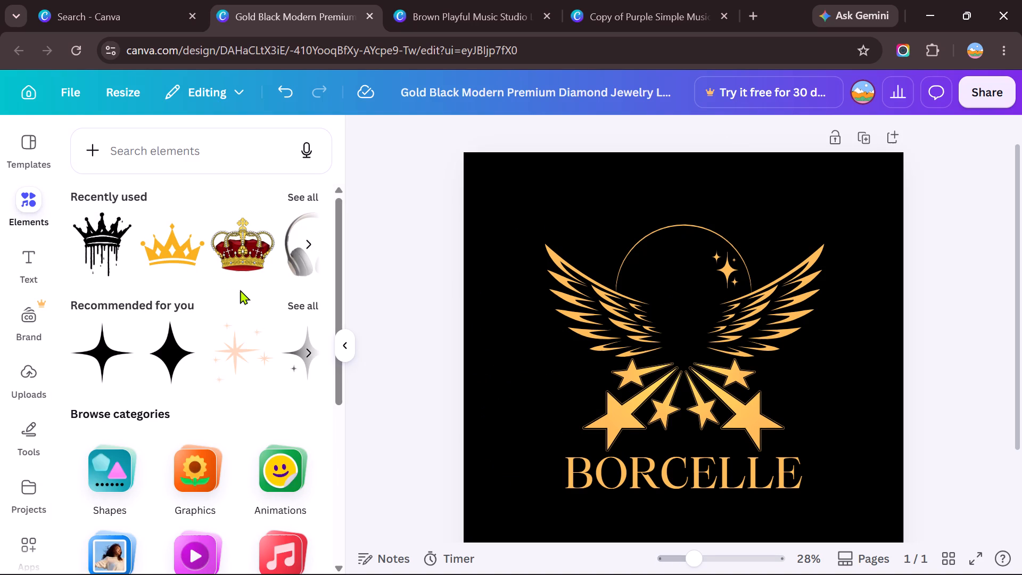
left_click(308, 197)
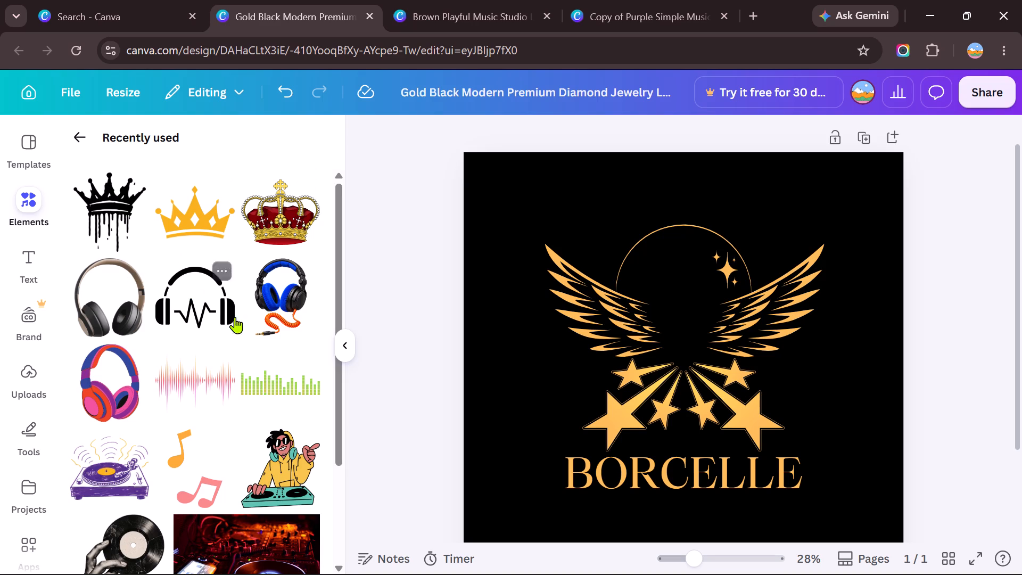
scroll(140, 352, "down", 2)
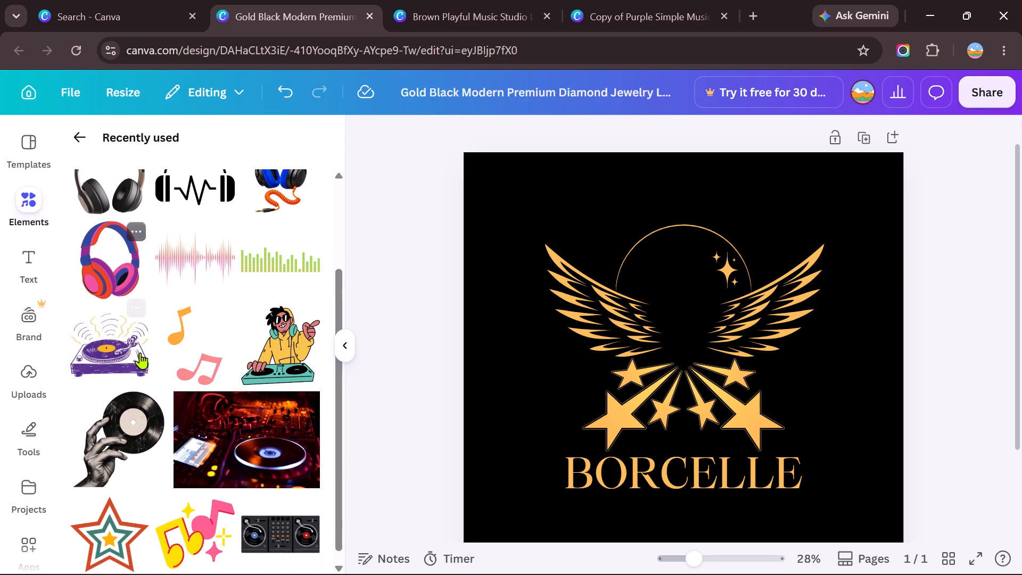
scroll(140, 352, "down", 2)
scroll(140, 352, "up", 3)
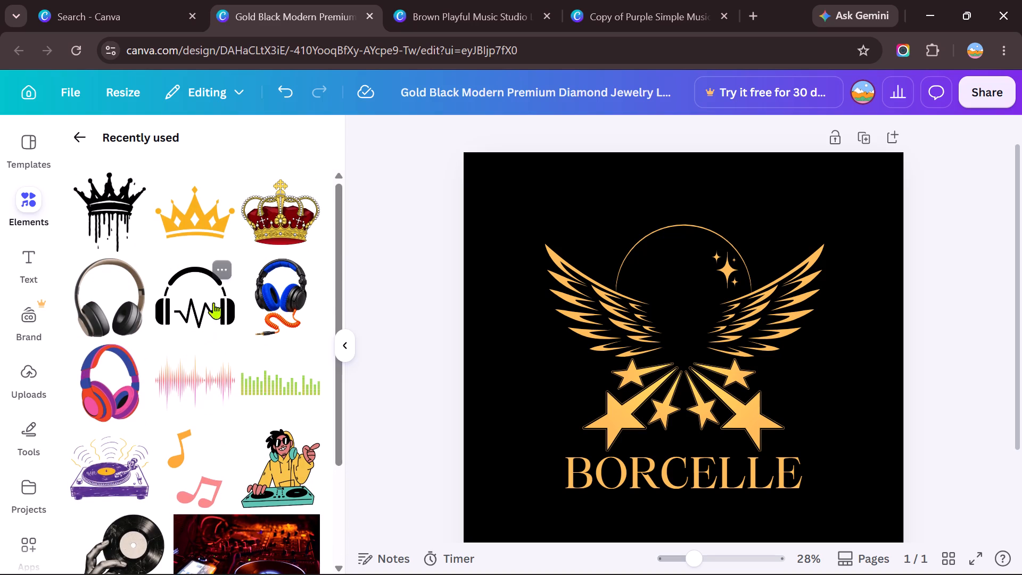
left_click(130, 307)
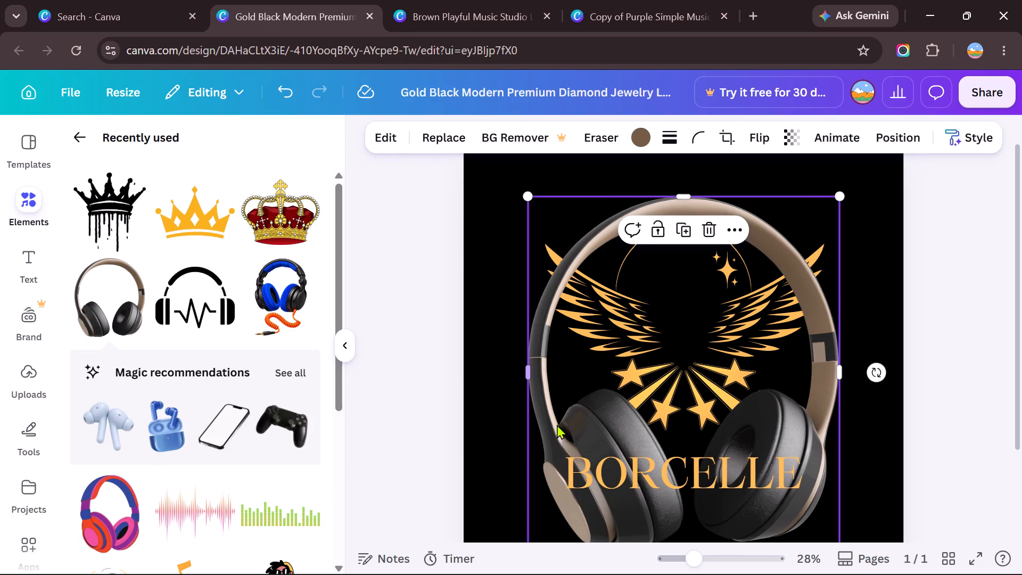
Browse the full set of magic recommendations for the headphones image, examining the alternative headphone graphics.
left_click(291, 370)
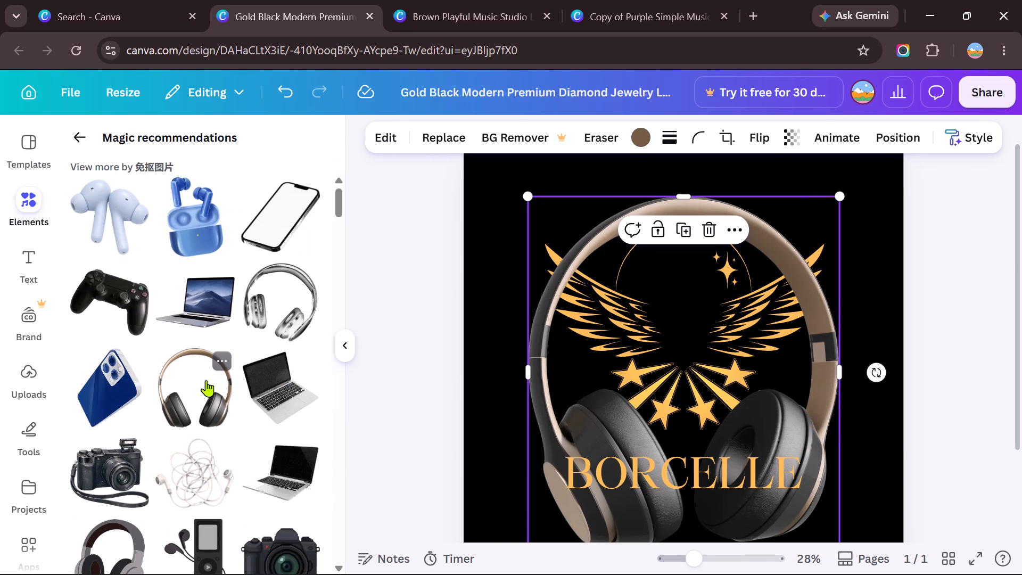
scroll(206, 380, "down", 1)
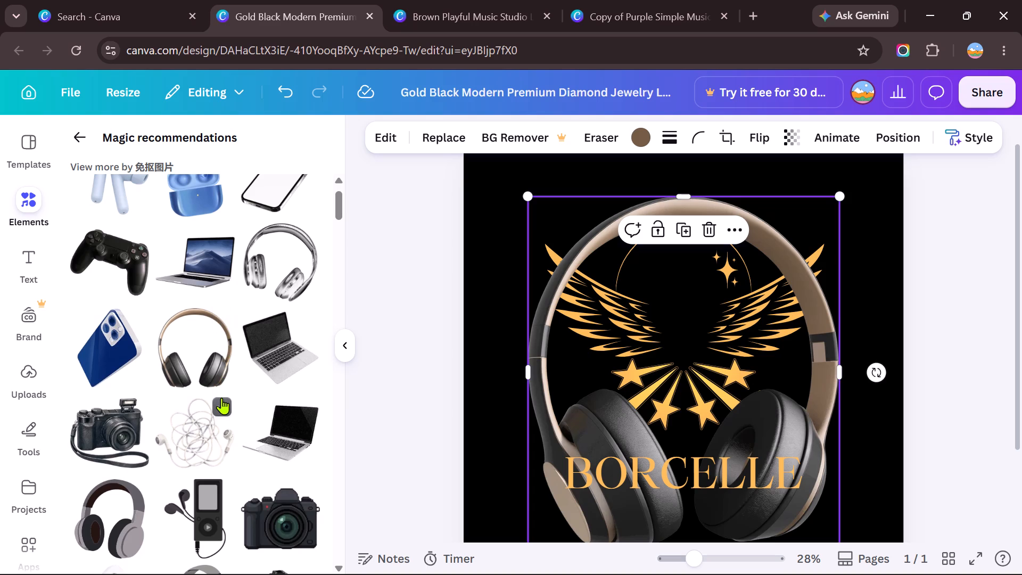
scroll(221, 398, "down", 3)
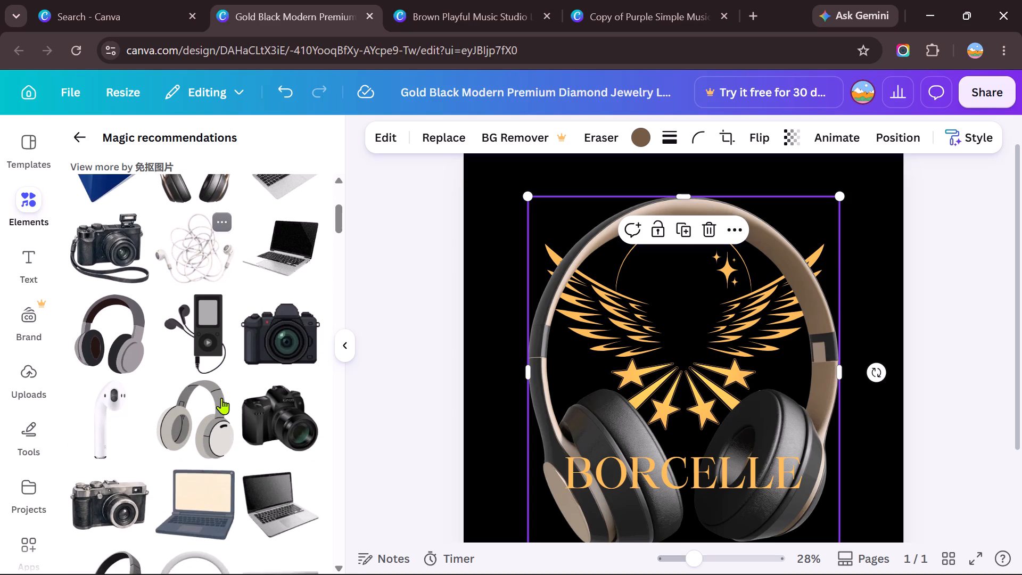
scroll(221, 398, "down", 2)
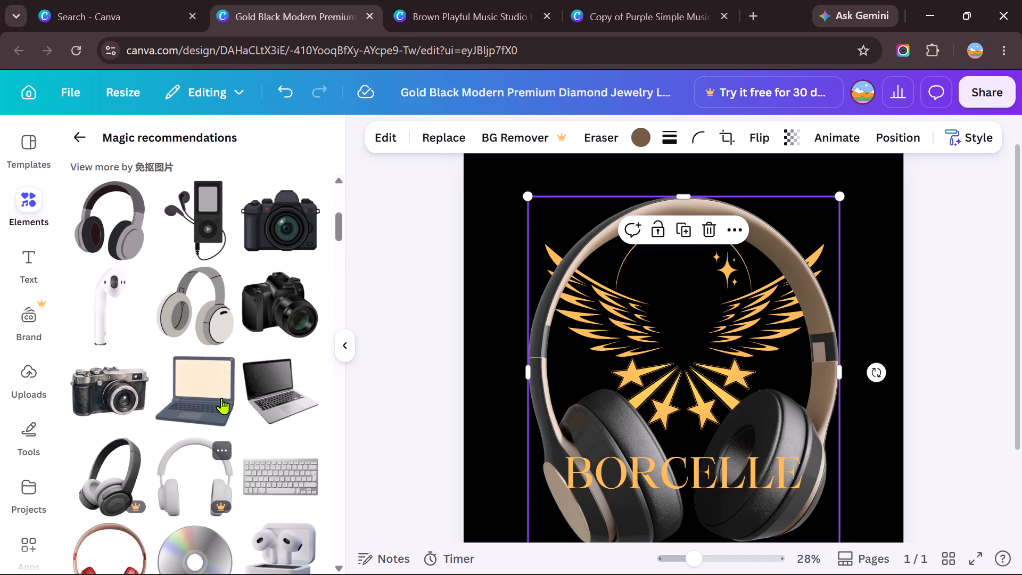
scroll(221, 398, "down", 3)
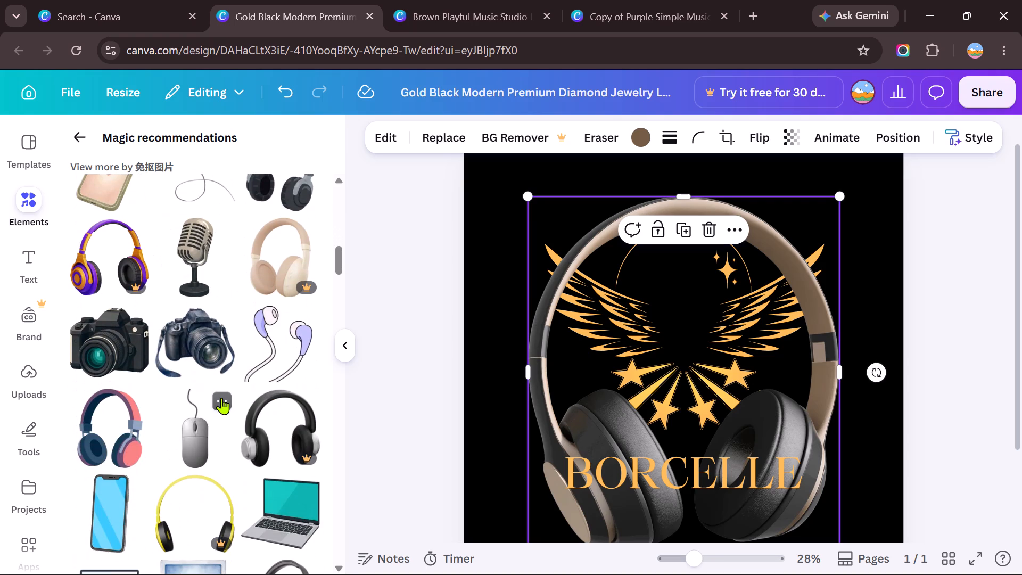
scroll(221, 398, "down", 1)
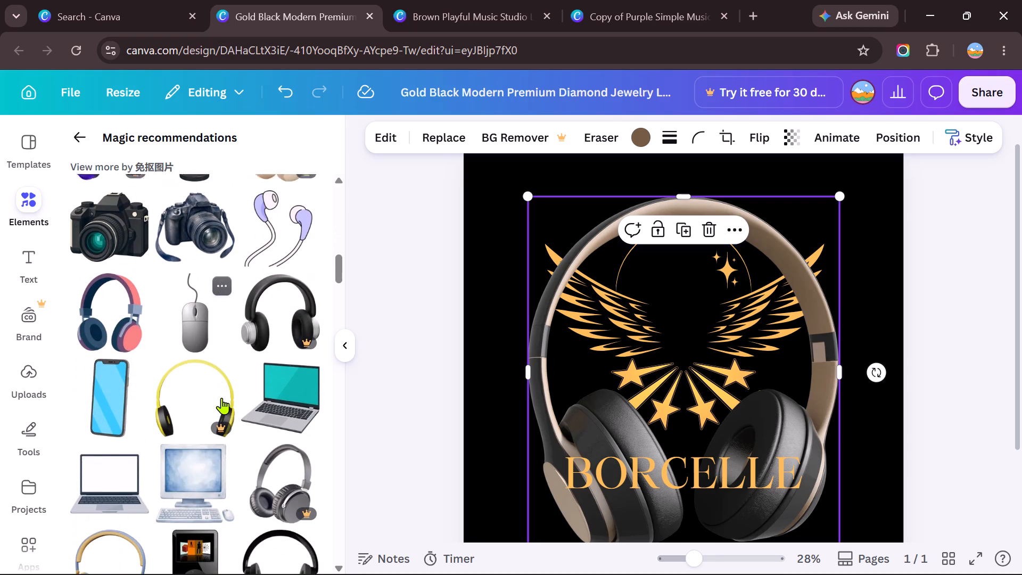
scroll(221, 398, "down", 2)
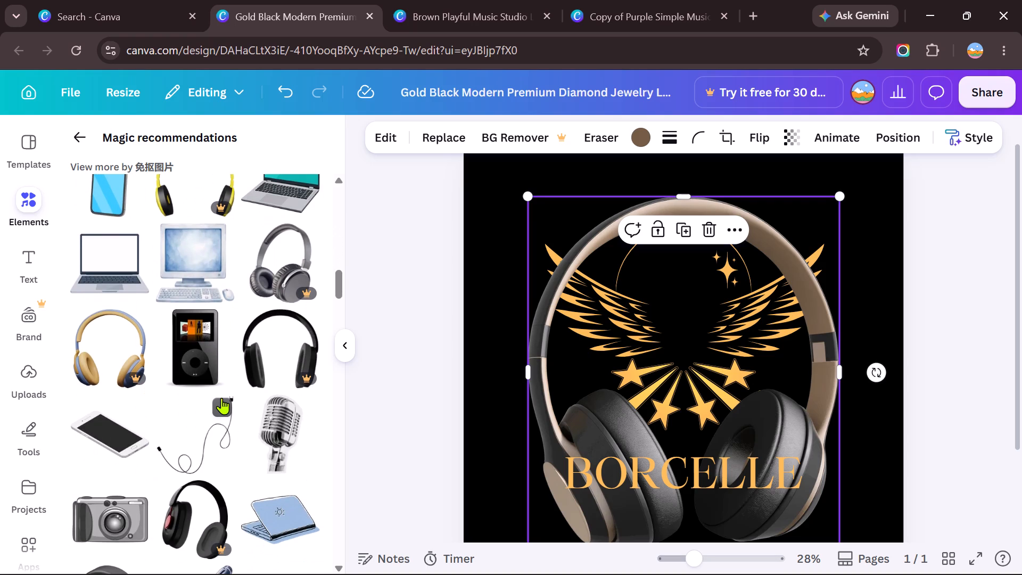
scroll(221, 398, "down", 4)
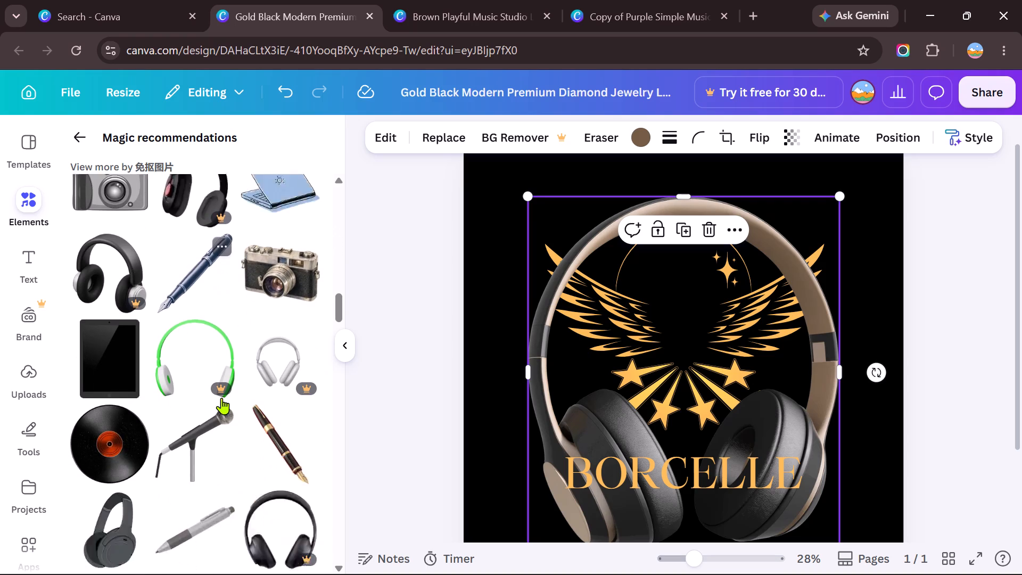
scroll(221, 398, "down", 2)
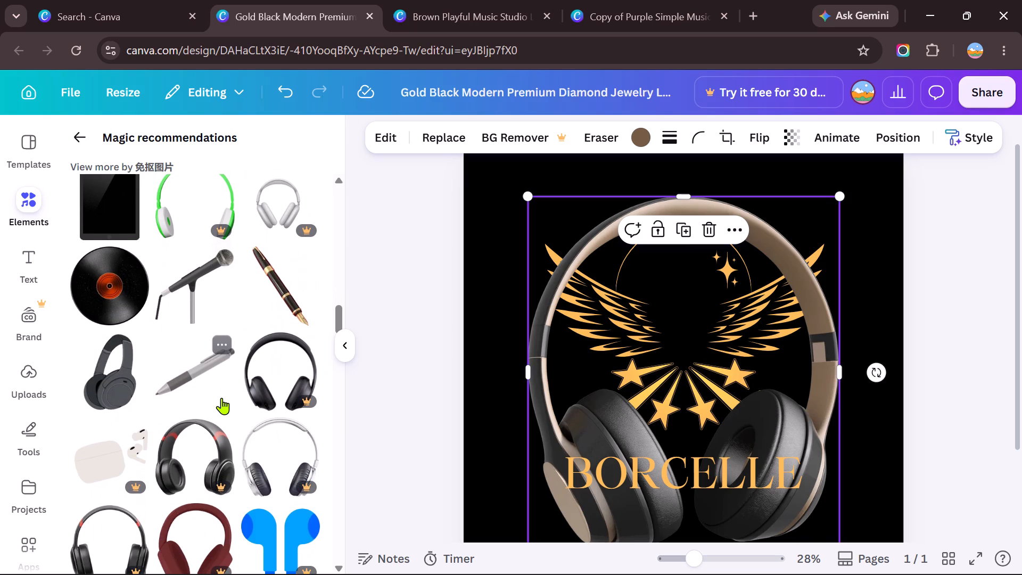
scroll(221, 398, "down", 2)
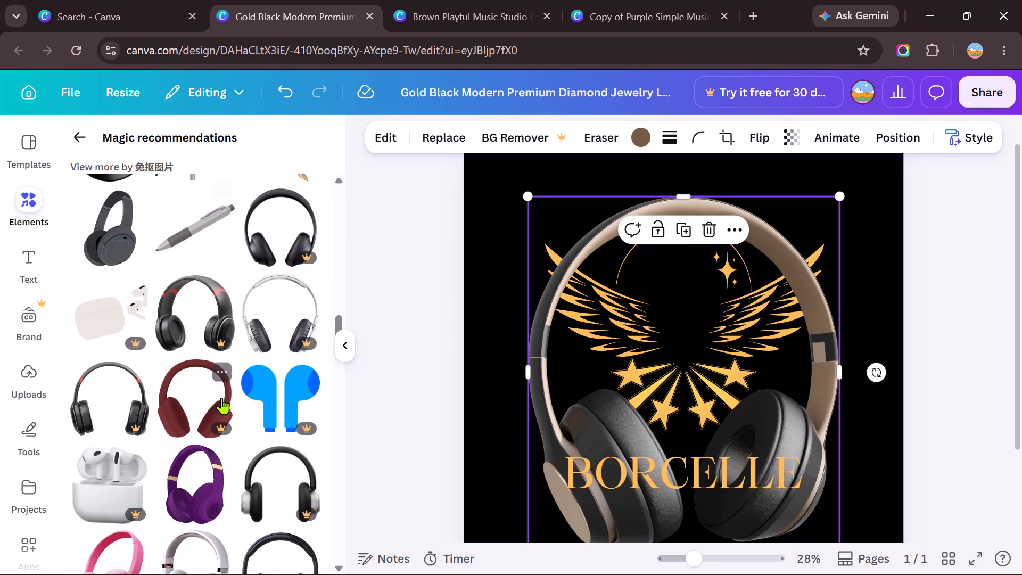
scroll(221, 398, "down", 1)
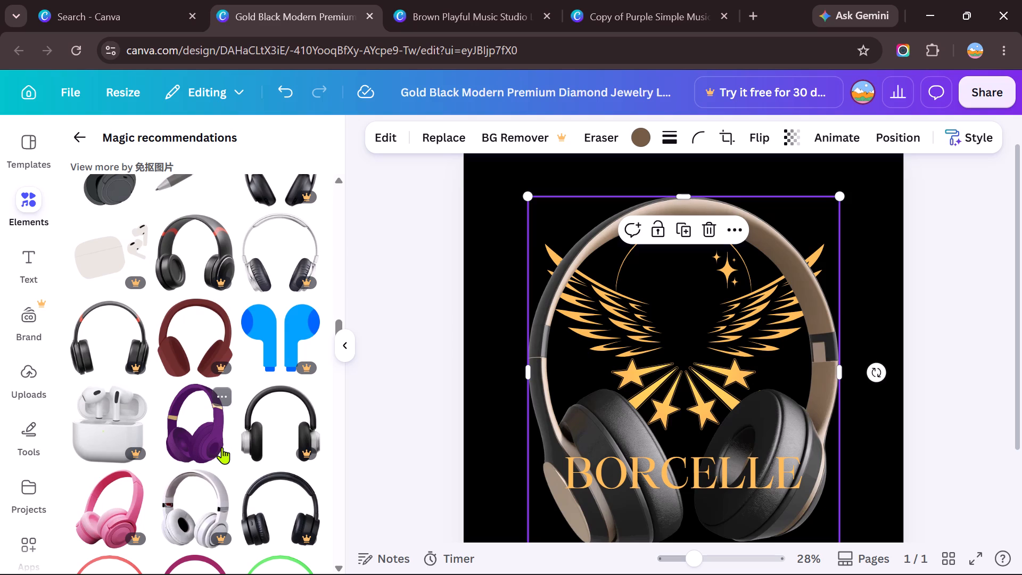
scroll(222, 447, "down", 1)
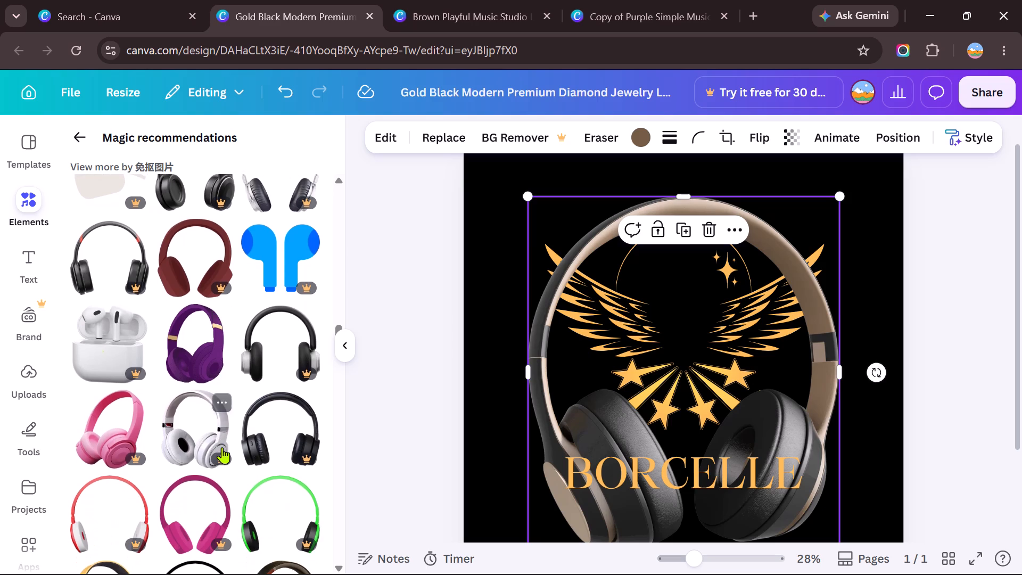
scroll(222, 447, "down", 3)
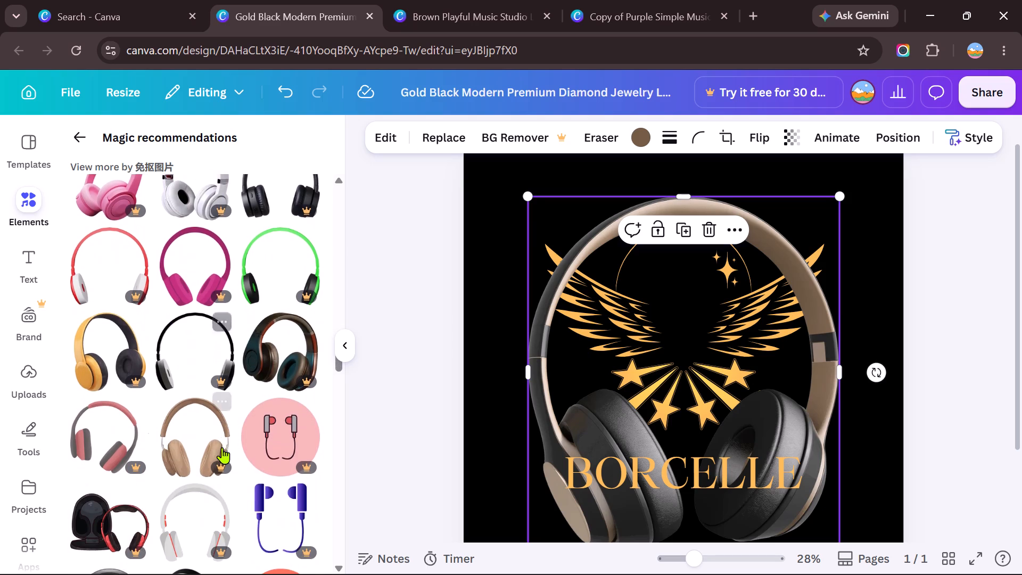
scroll(222, 447, "down", 5)
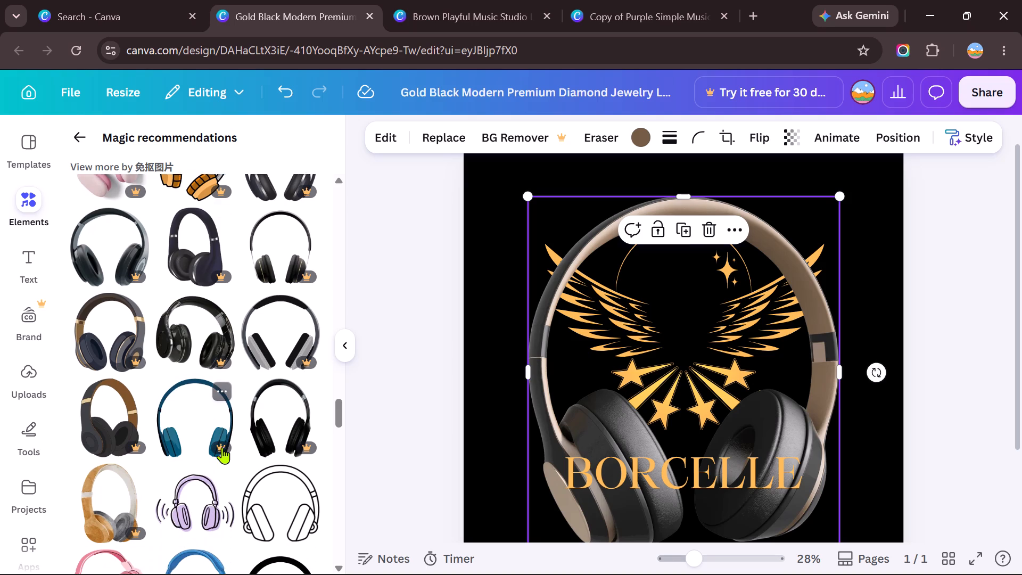
scroll(222, 447, "down", 5)
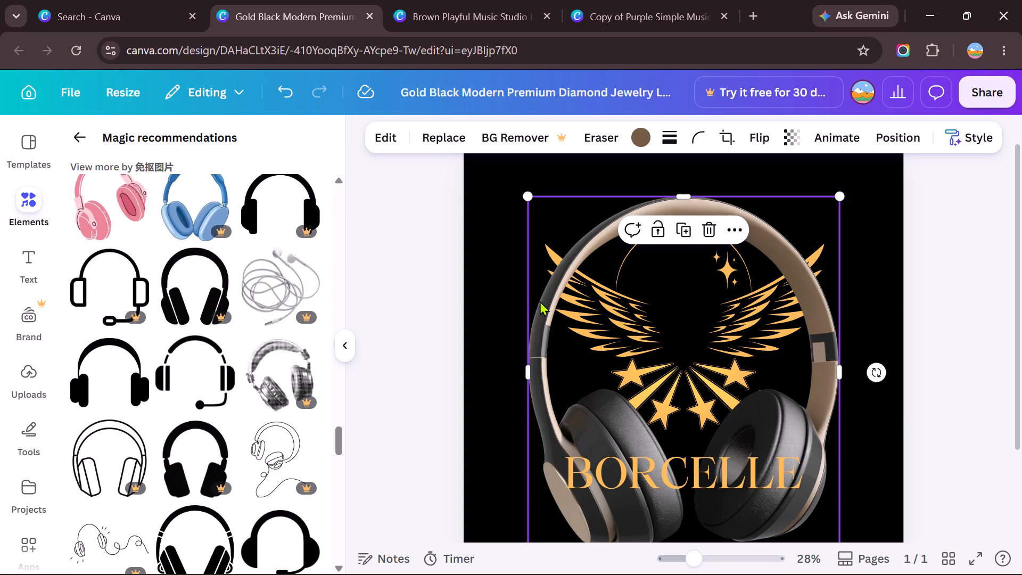
Shrink the beige and black headphones to about half their size and centre them between the golden wings.
scroll(565, 464, "down", 1)
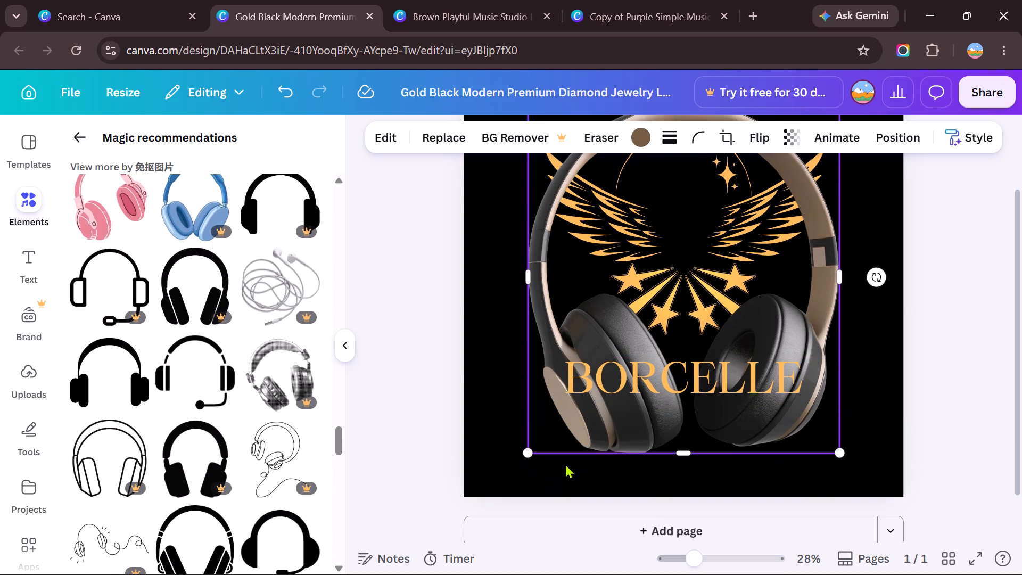
scroll(565, 464, "down", 1)
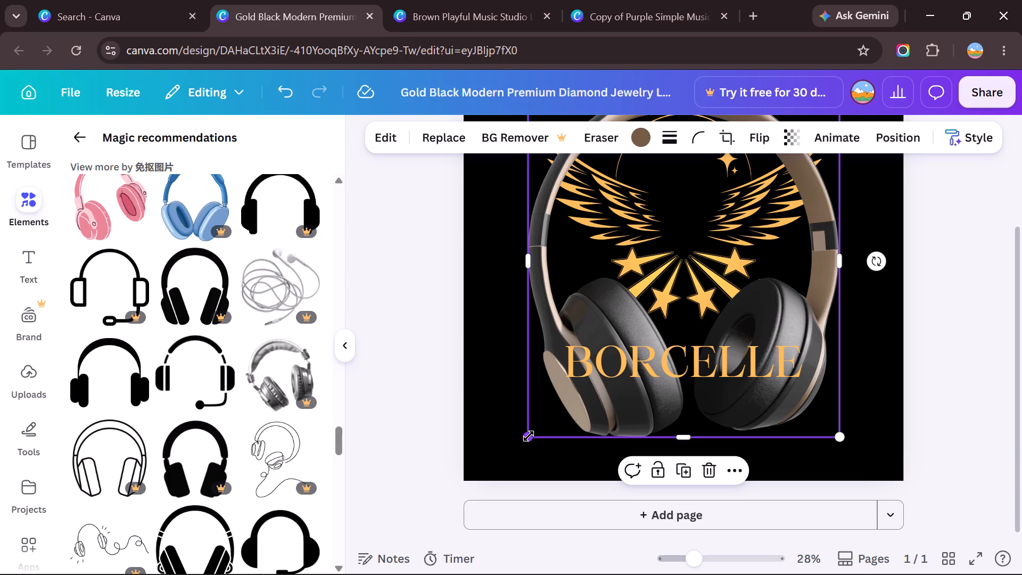
left_click_drag(528, 436, 672, 247)
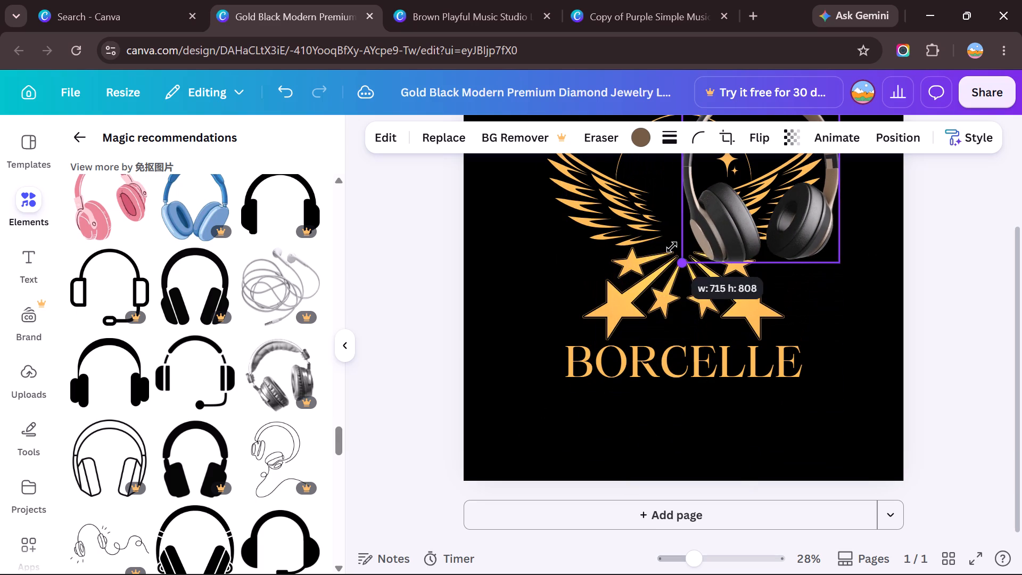
left_click_drag(672, 247, 675, 247)
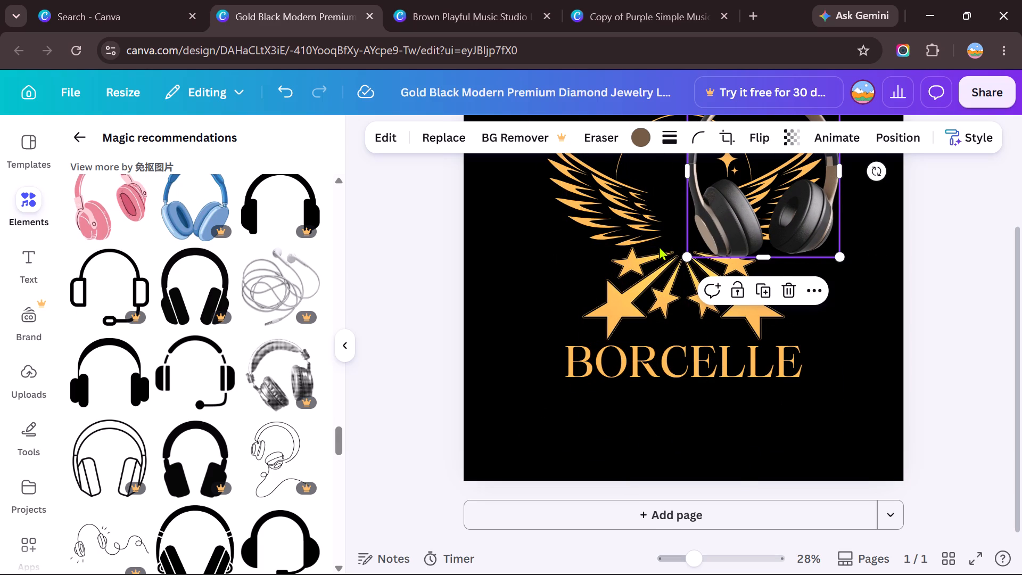
scroll(659, 246, "up", 2)
left_click_drag(771, 290, 718, 301)
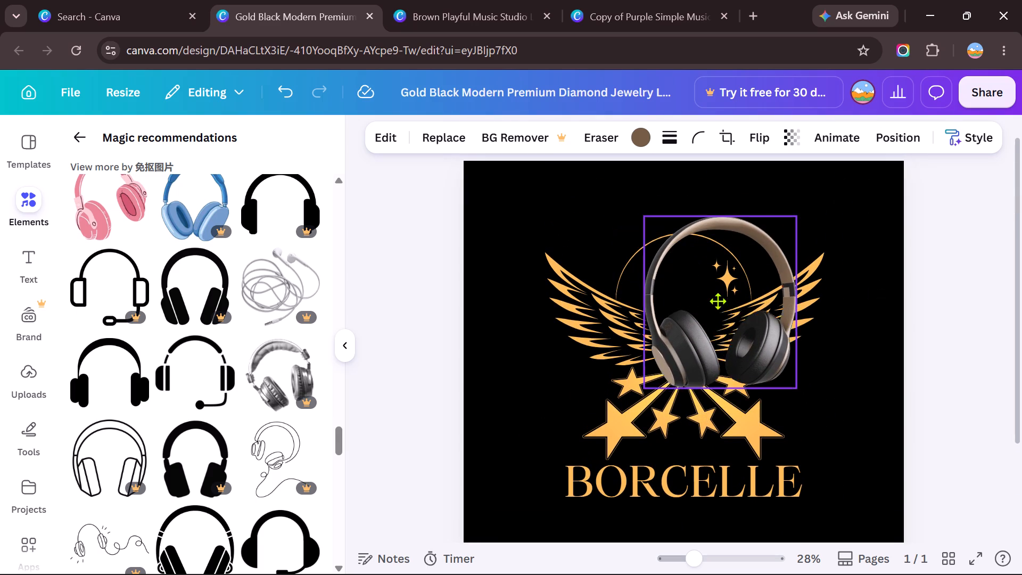
left_click_drag(718, 301, 690, 308)
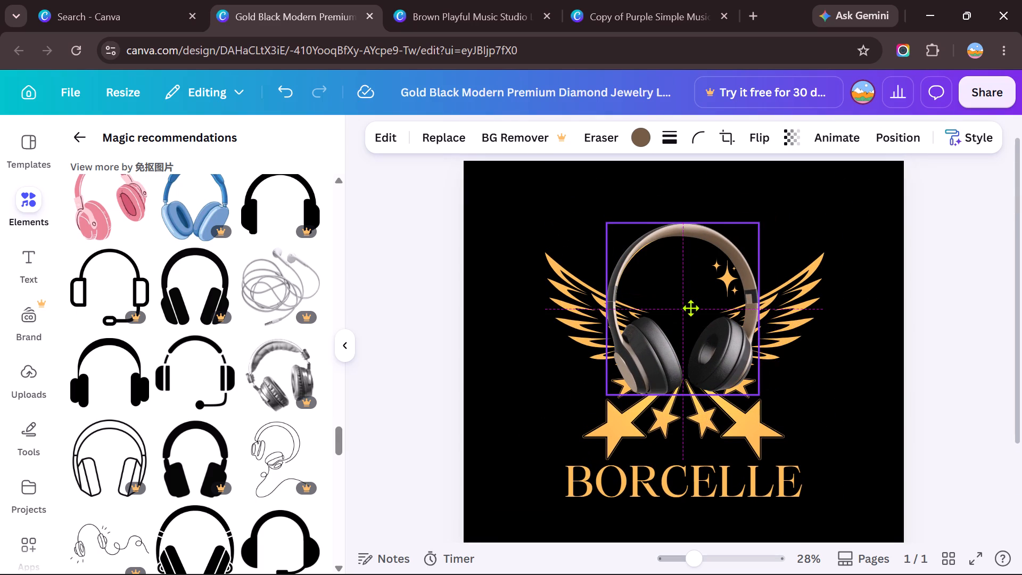
left_click_drag(690, 308, 690, 285)
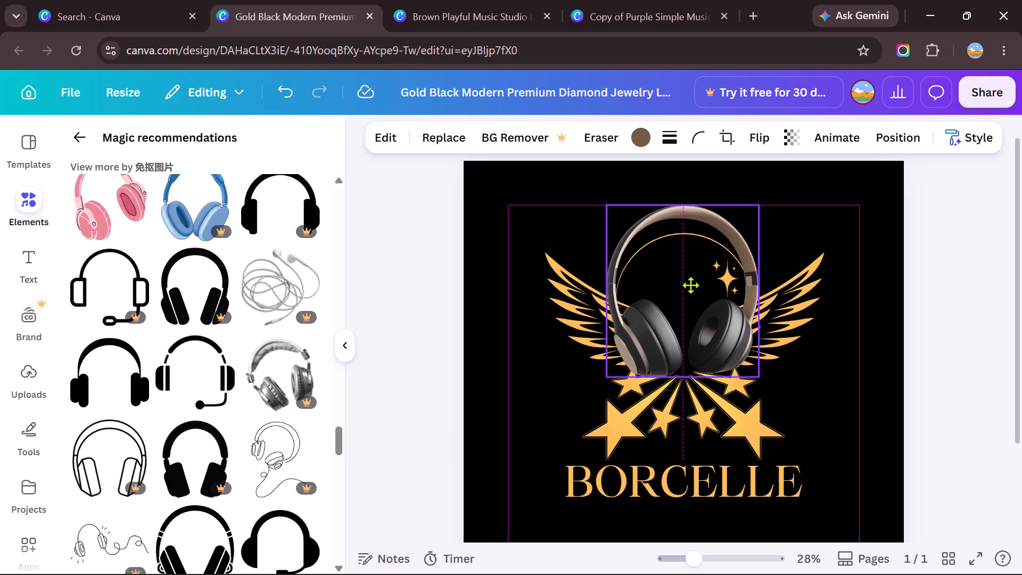
left_click_drag(690, 285, 693, 307)
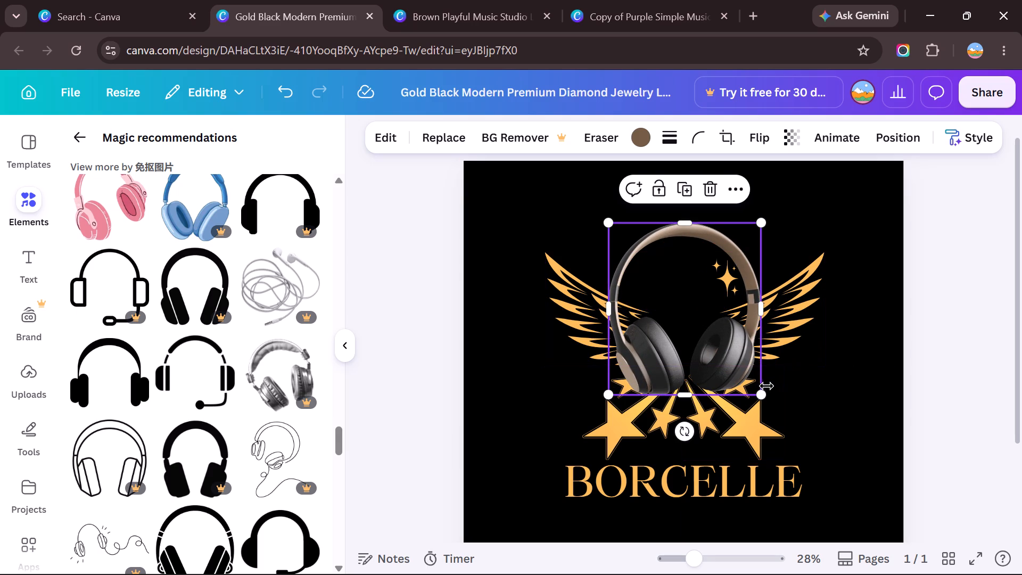
Reduce the headphones further and centre them over the thin gold arc, with the ear cups resting just above the stars.
left_click_drag(760, 392, 729, 365)
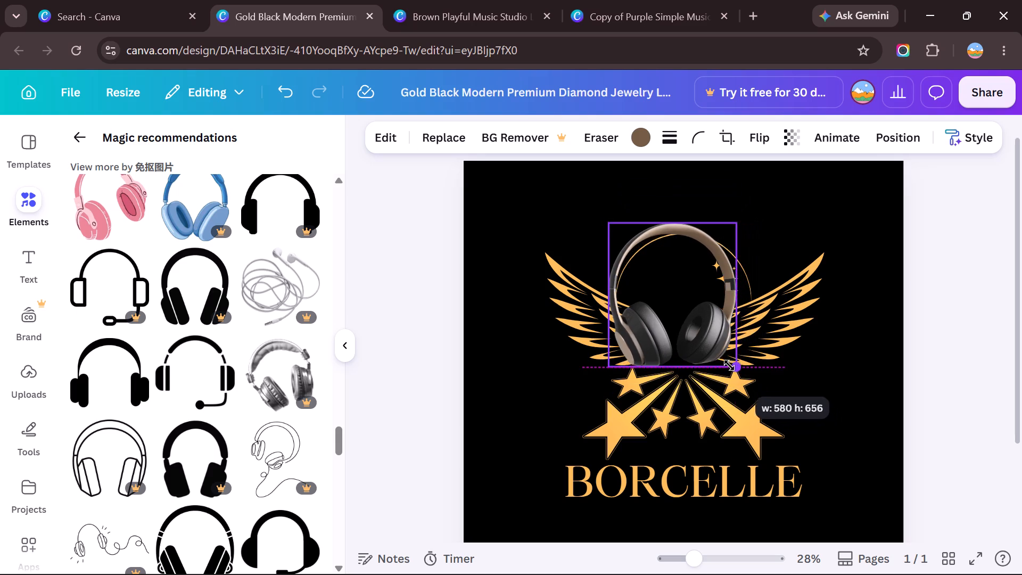
left_click_drag(729, 365, 720, 356)
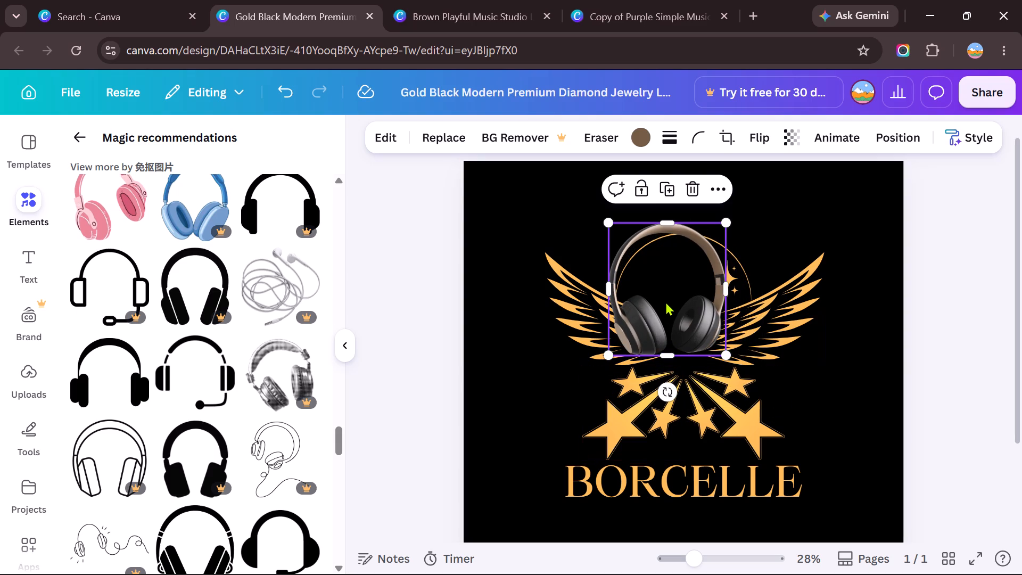
left_click_drag(671, 283, 687, 294)
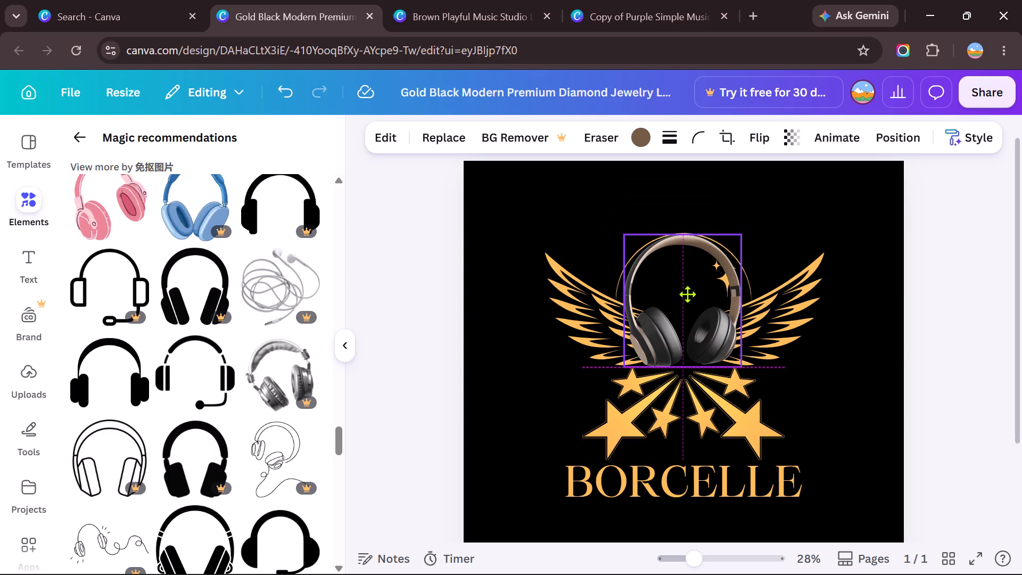
left_click_drag(687, 294, 687, 292)
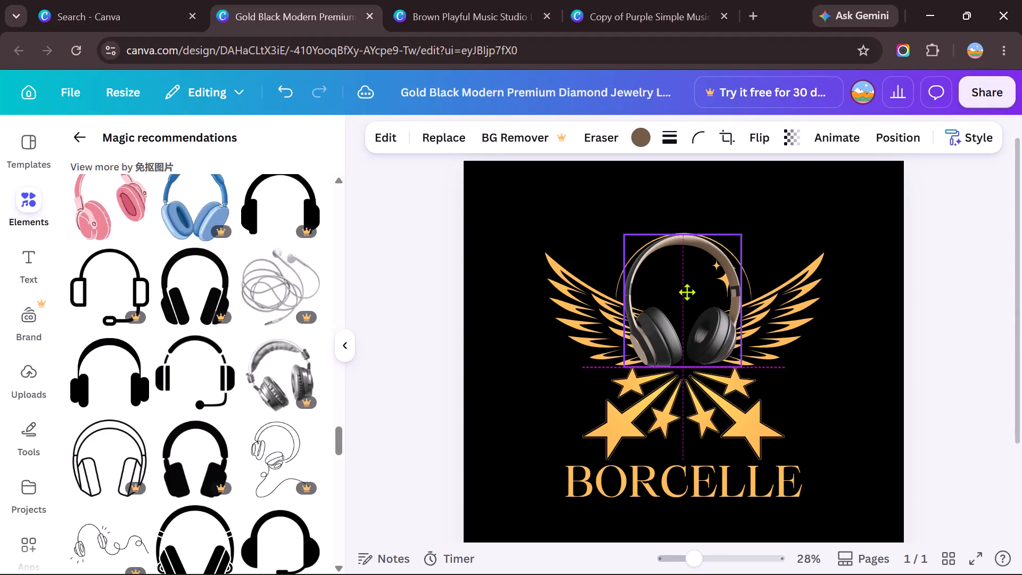
left_click_drag(687, 292, 686, 289)
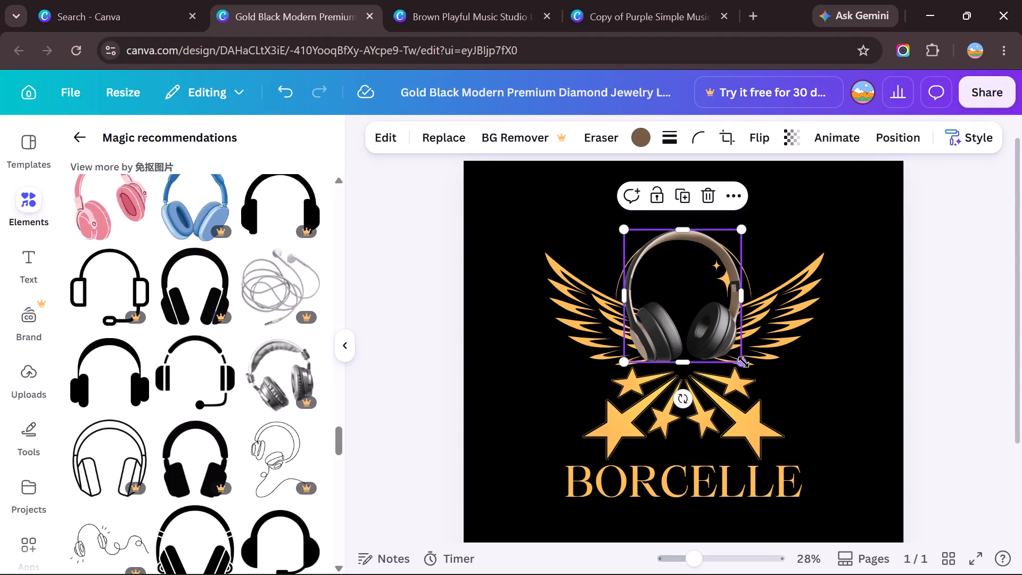
left_click_drag(740, 360, 749, 375)
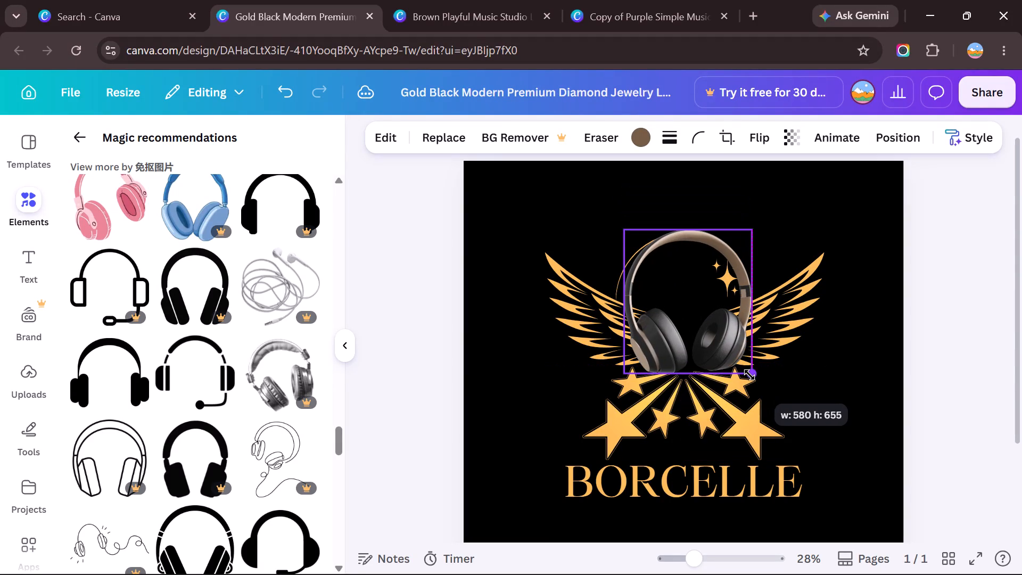
left_click_drag(749, 375, 739, 366)
left_click(698, 332)
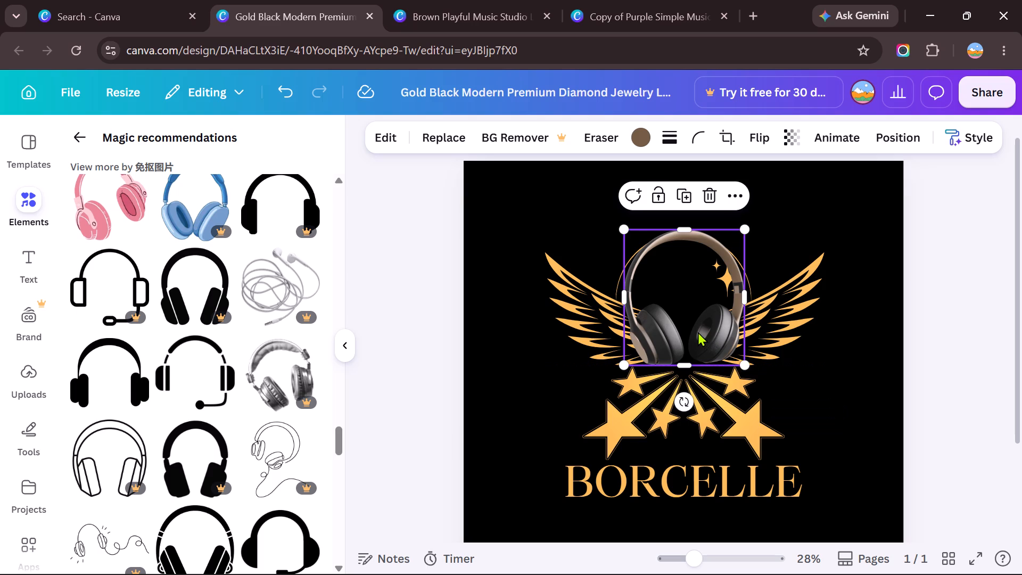
left_click(773, 372)
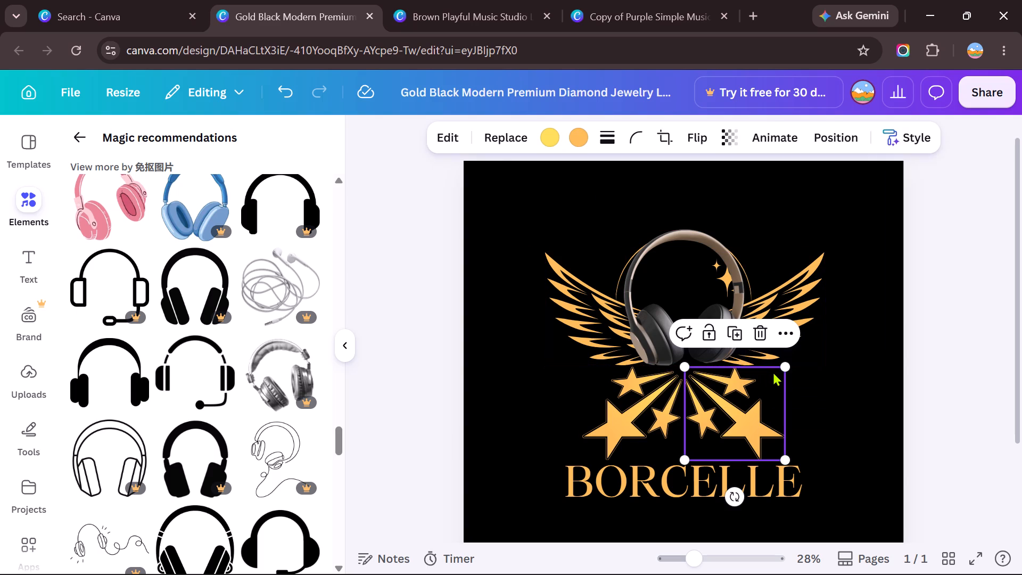
left_click(823, 381)
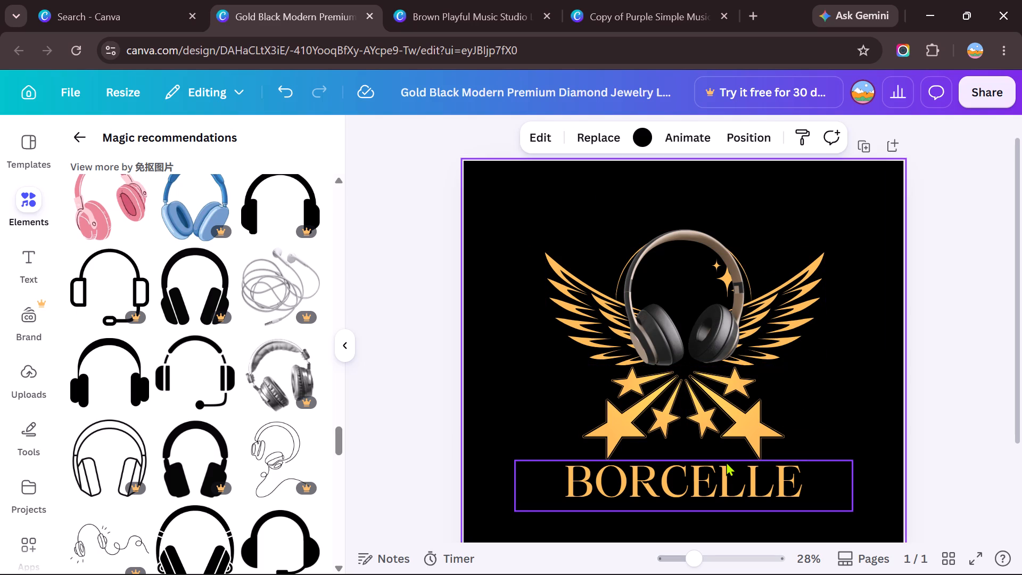
Replace the BORCELLE brand text beneath the stars with "DJ RAYAN".
left_click(726, 462)
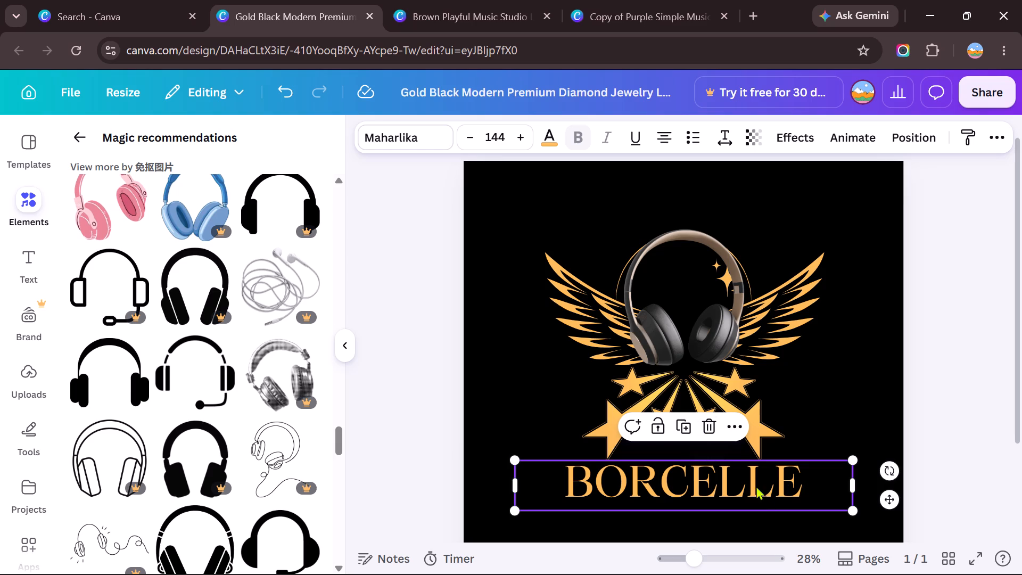
left_click(800, 487)
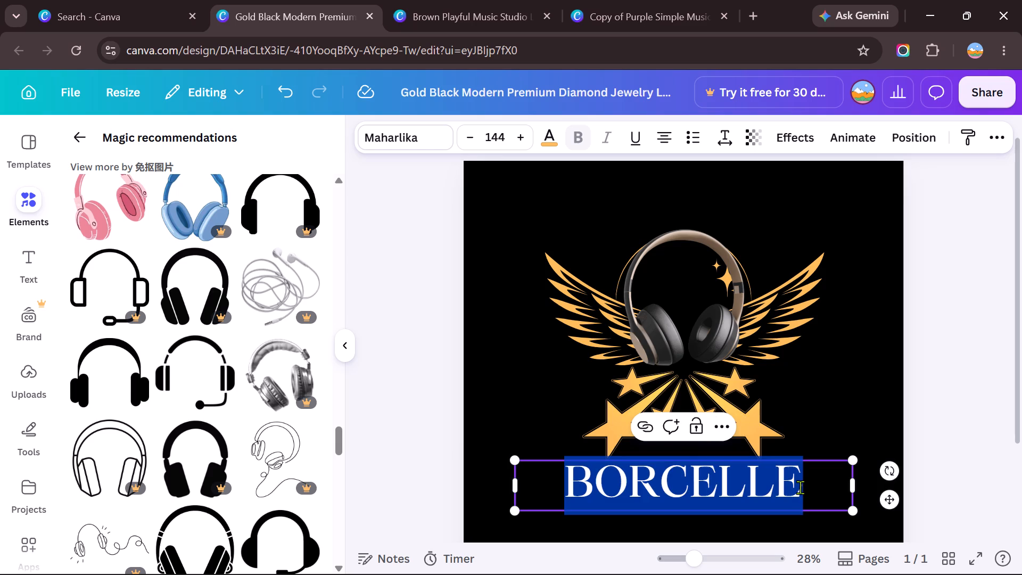
key("BackSpace")
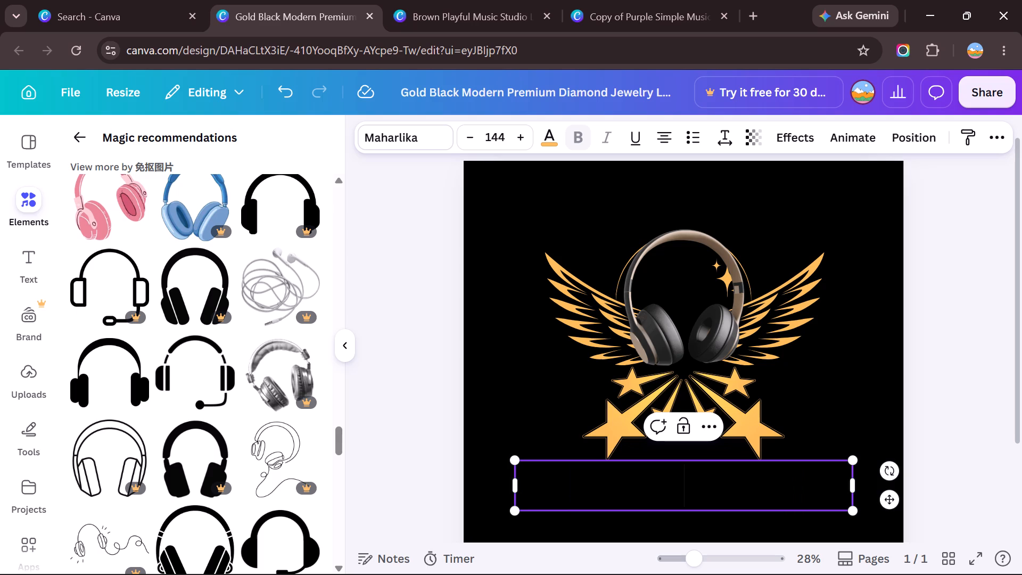
key("d")
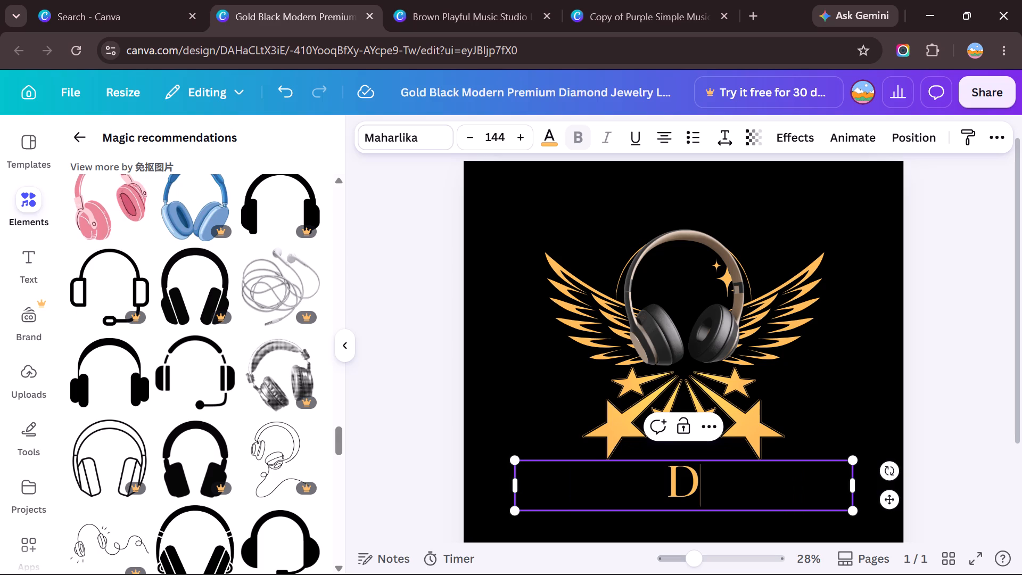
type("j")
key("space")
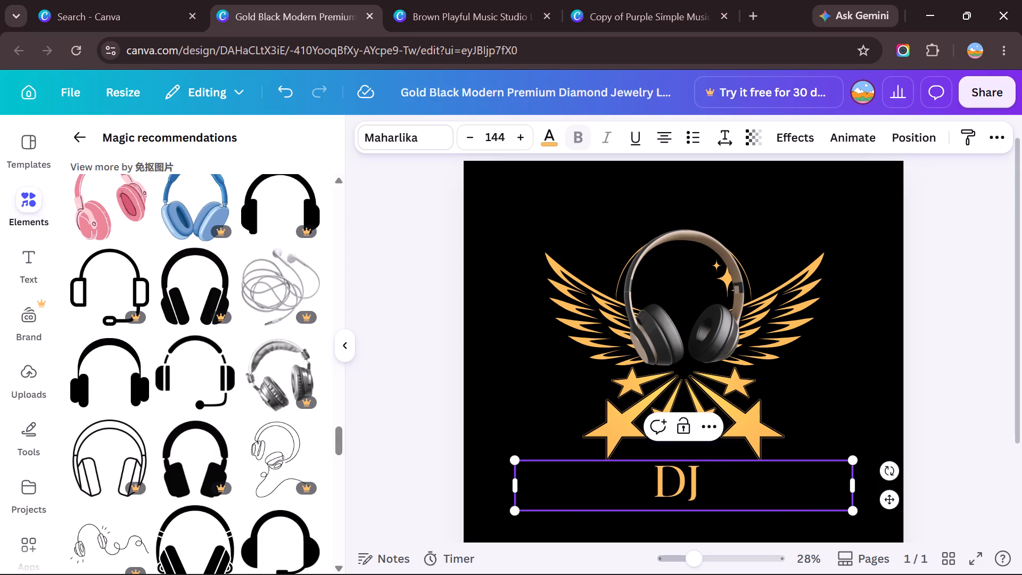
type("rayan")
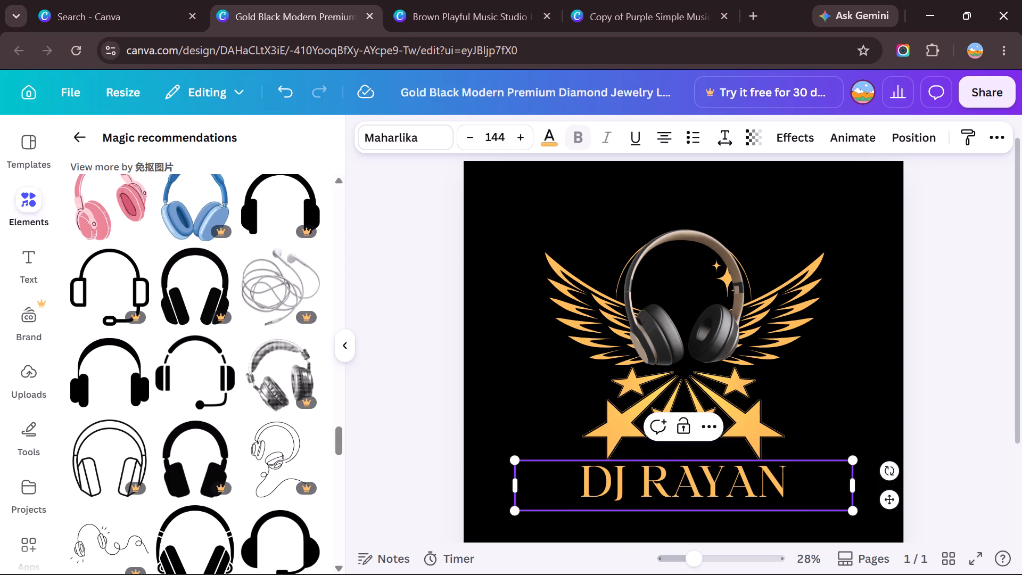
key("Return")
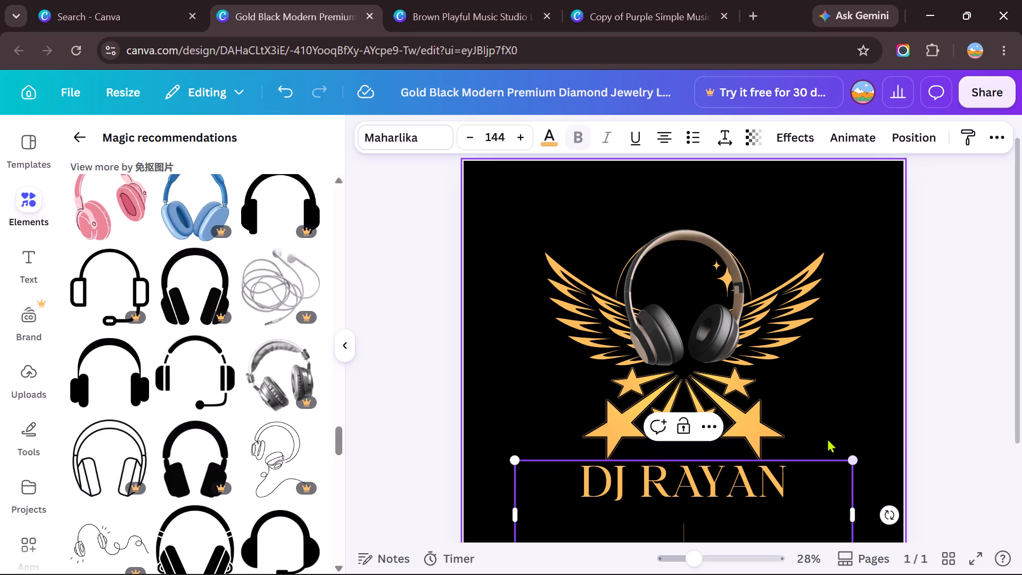
left_click(820, 429)
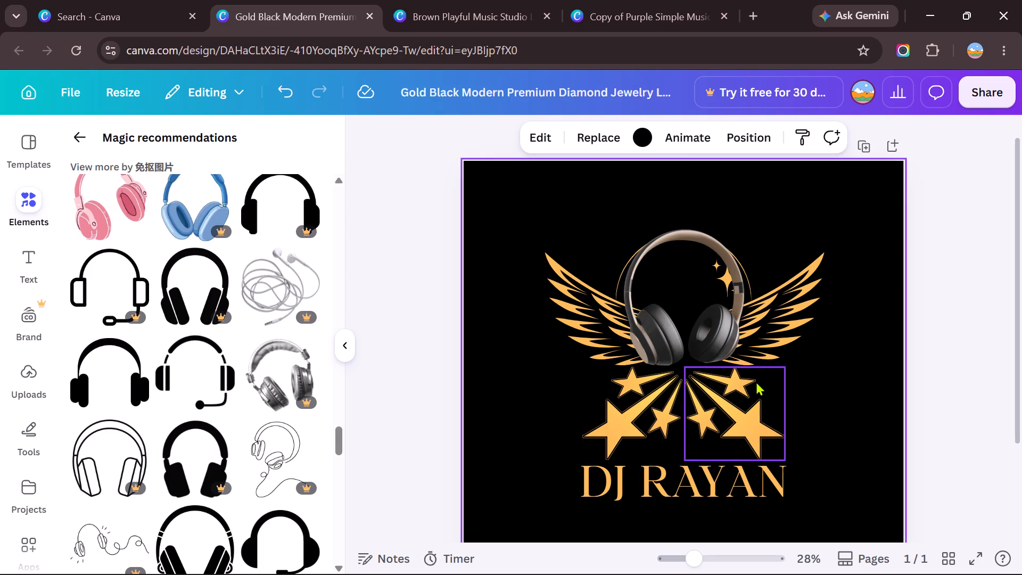
Lower the headphones to uncover the thin gold arc between the wings, and delete the arc.
left_click(703, 257)
left_click_drag(698, 255, 699, 283)
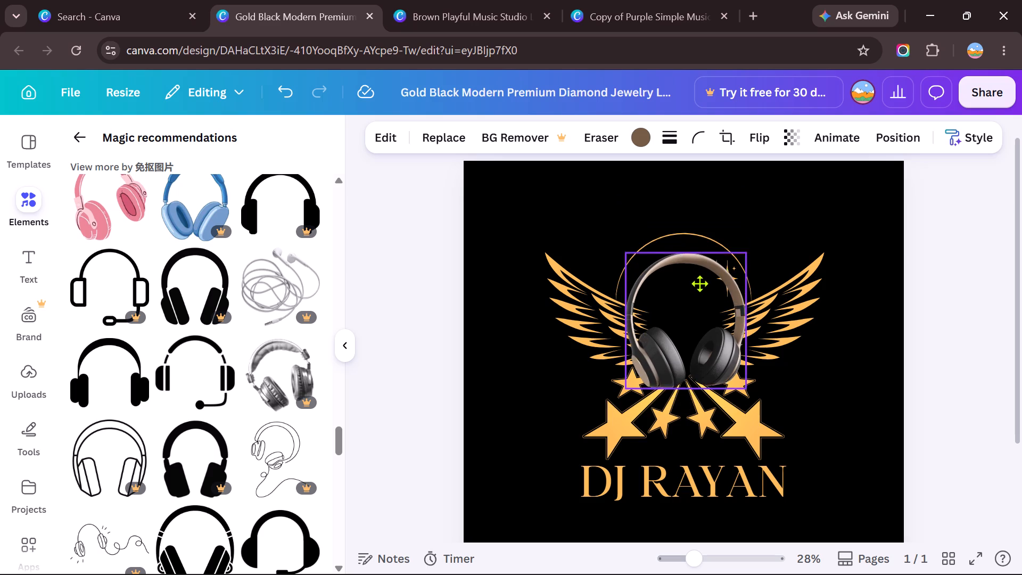
left_click_drag(699, 283, 699, 285)
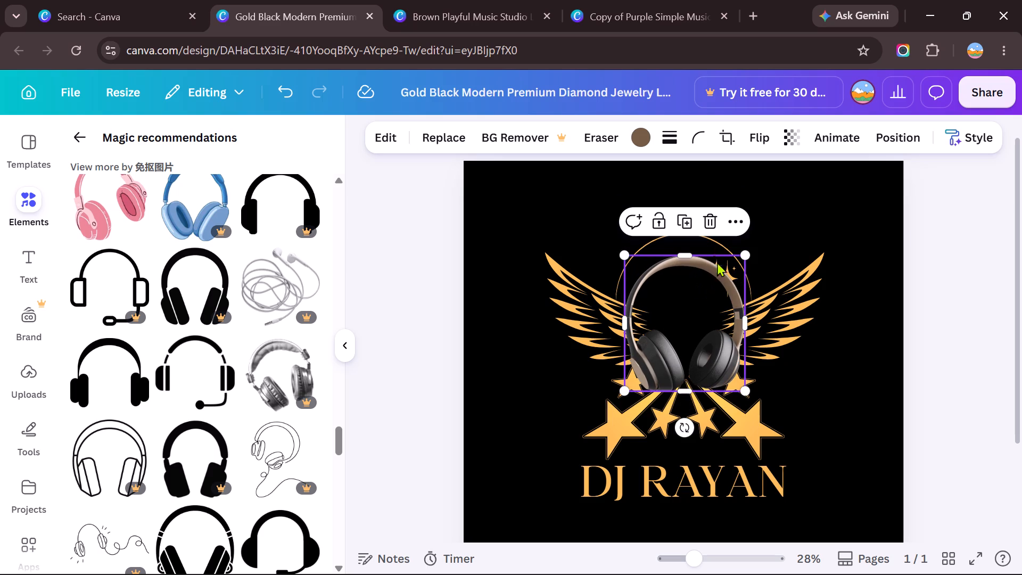
left_click(816, 200)
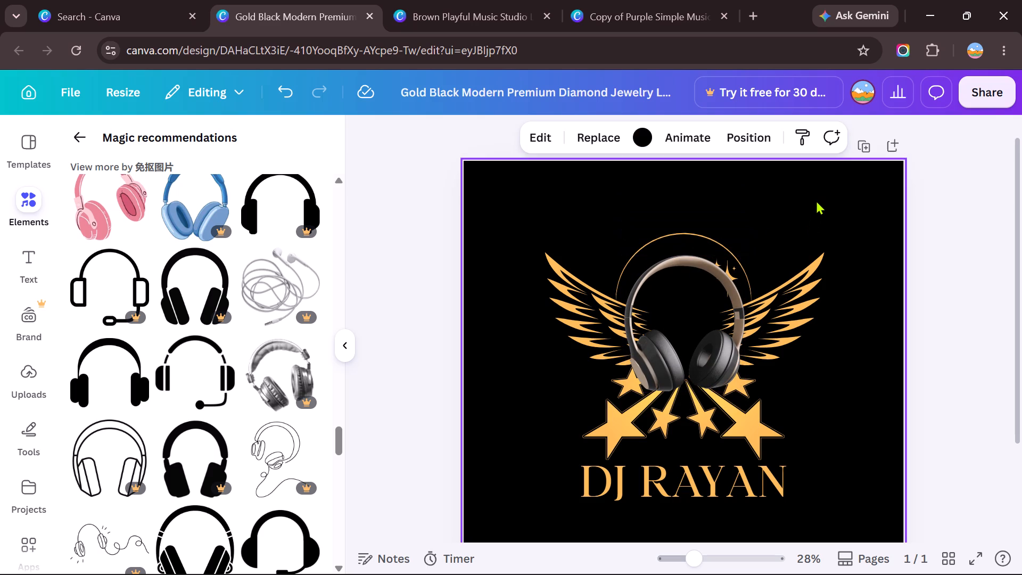
left_click(716, 242)
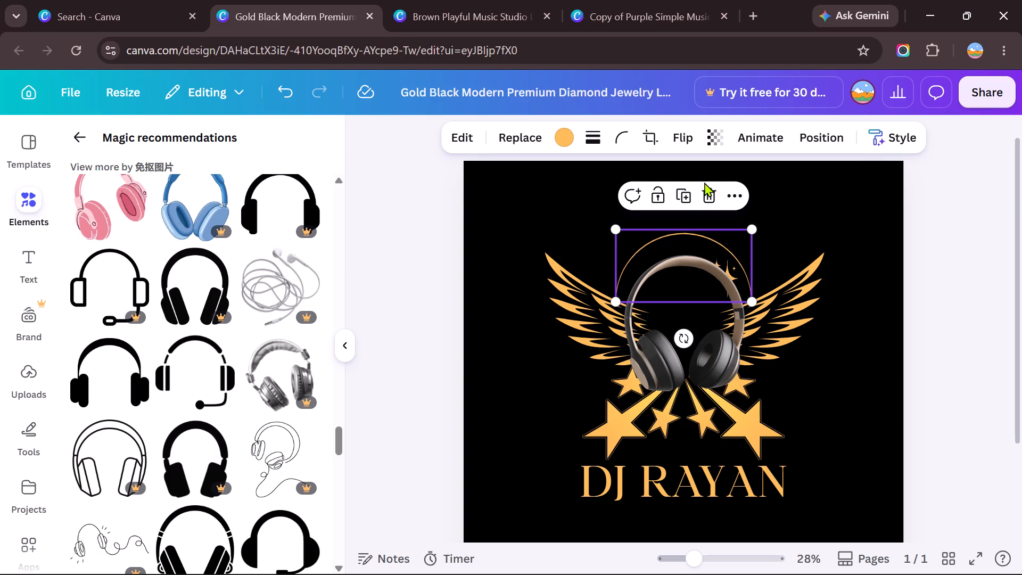
left_click(711, 191)
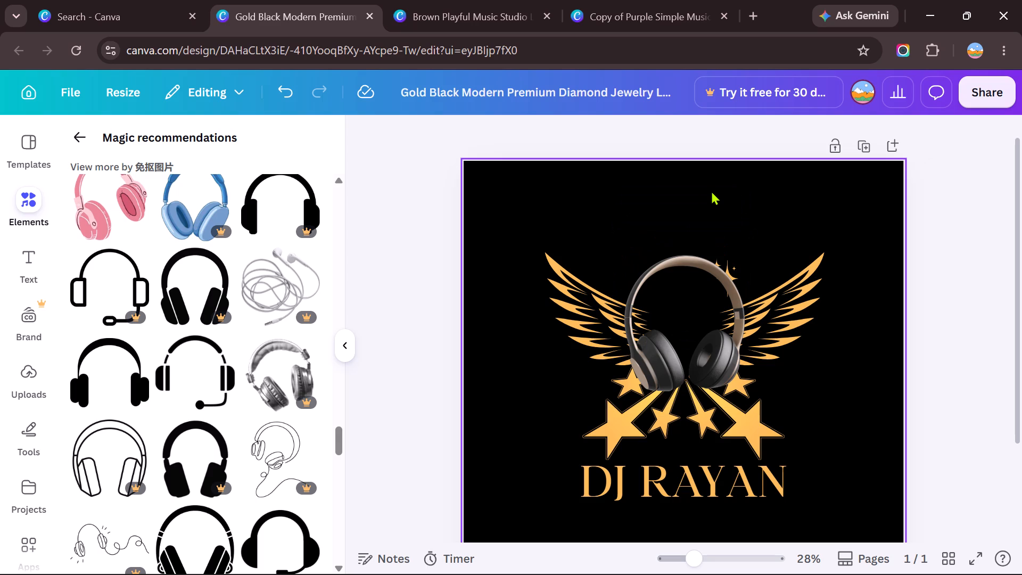
Shift the headphones clear of the small gold sparkle and move the sparkle into the empty black area beyond the right wing.
left_click_drag(671, 281, 673, 250)
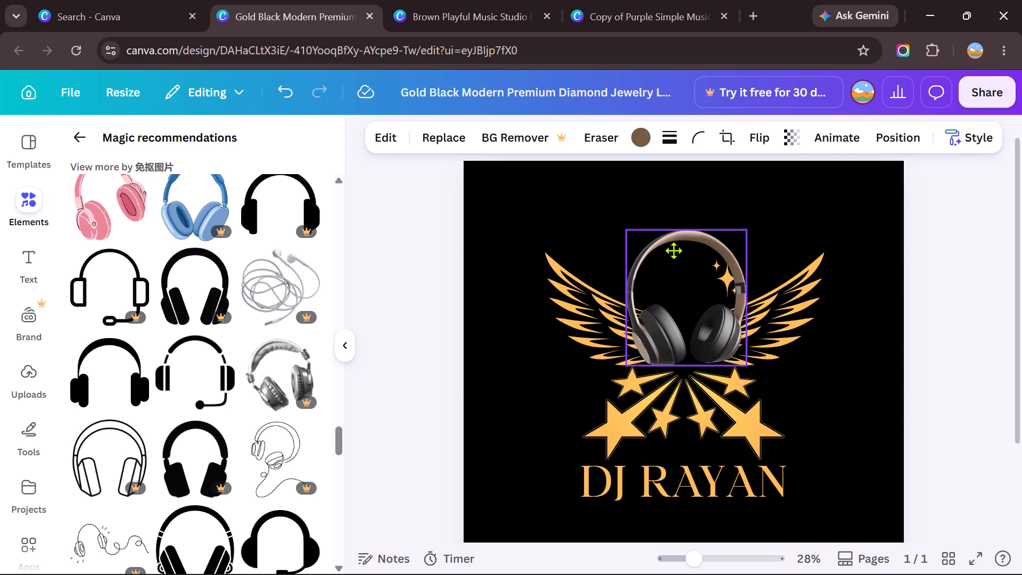
left_click_drag(673, 250, 657, 293)
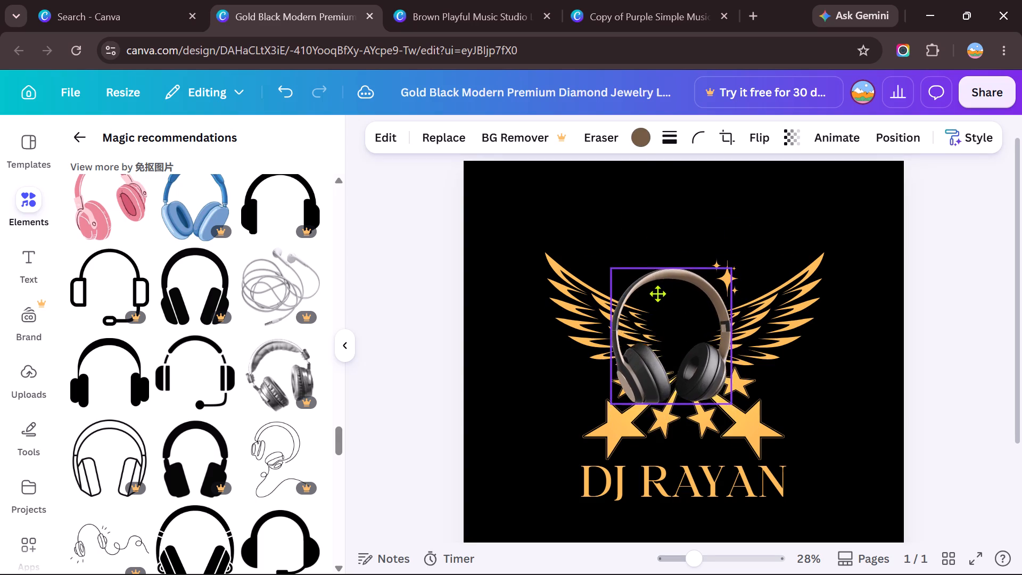
left_click_drag(657, 293, 657, 323)
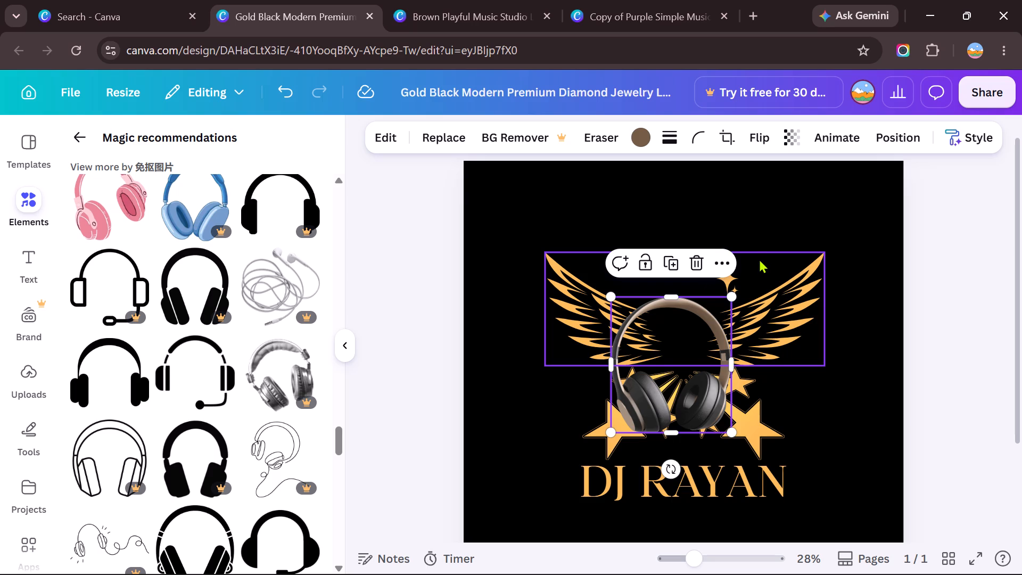
left_click(789, 206)
left_click(728, 272)
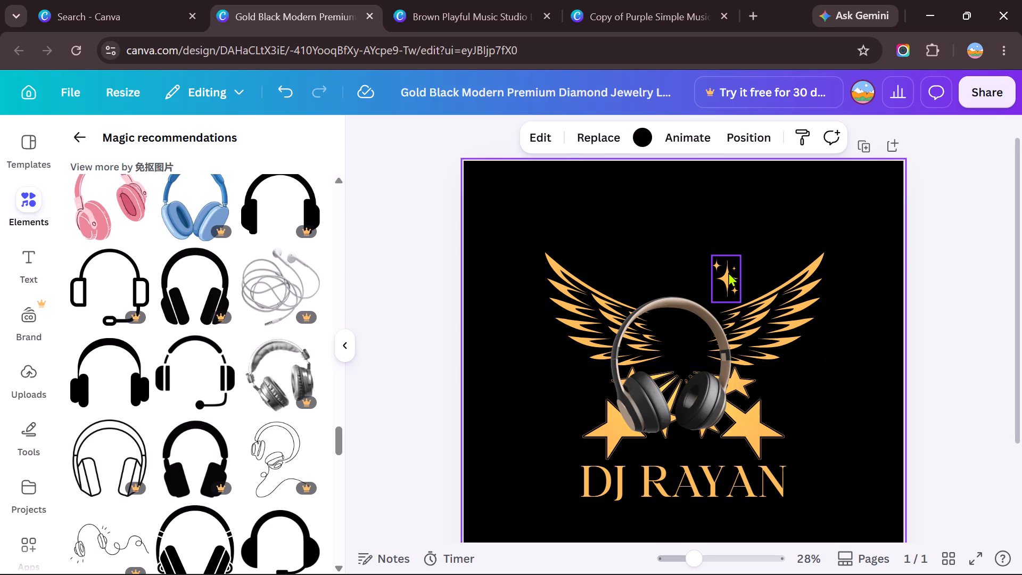
left_click_drag(728, 272, 844, 367)
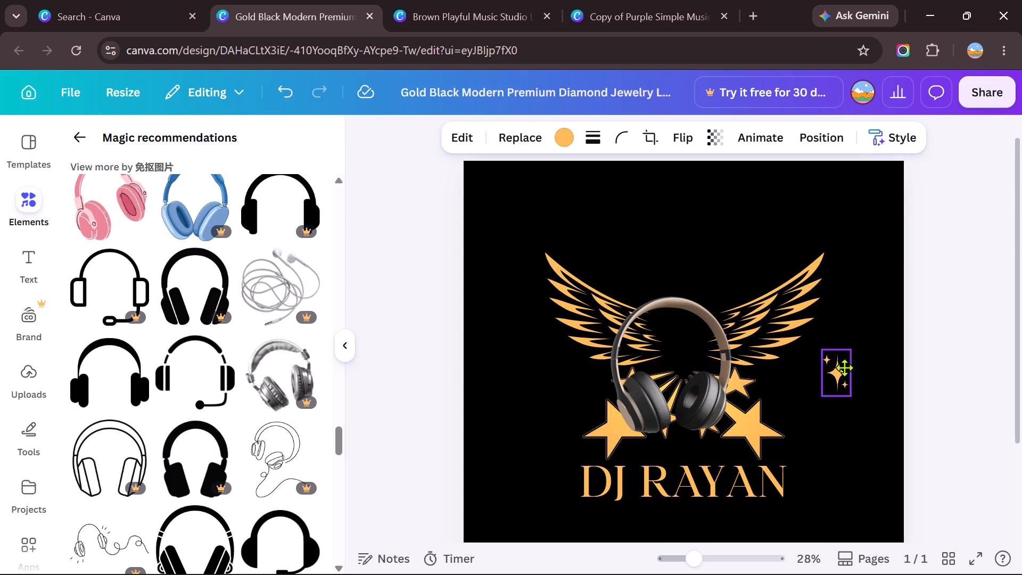
left_click_drag(844, 367, 846, 367)
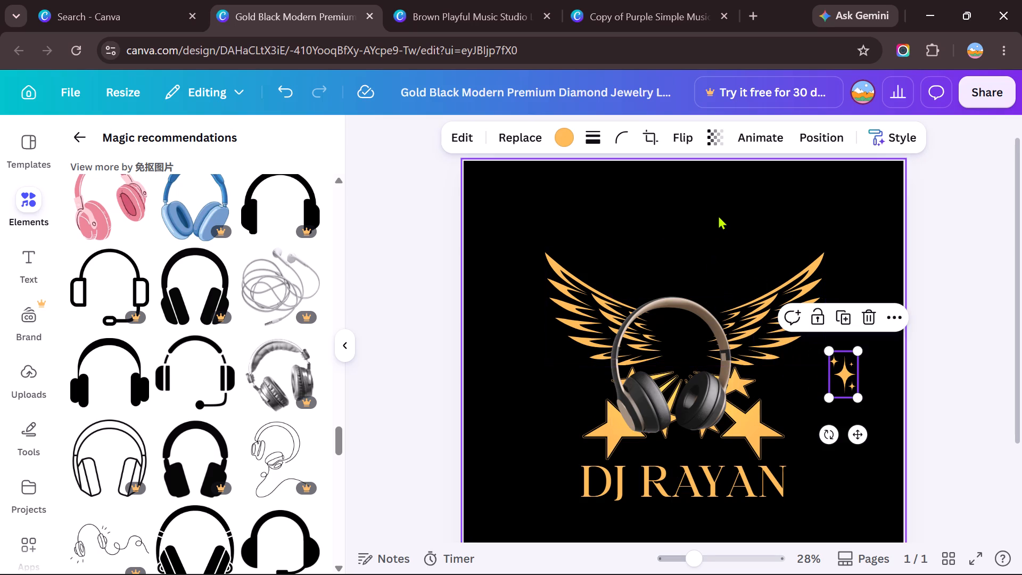
left_click(718, 215)
Move the headphones back up between the wings, centred above the stars with their base aligned to the wings' lower edge.
left_click(672, 325)
left_click_drag(672, 325, 672, 321)
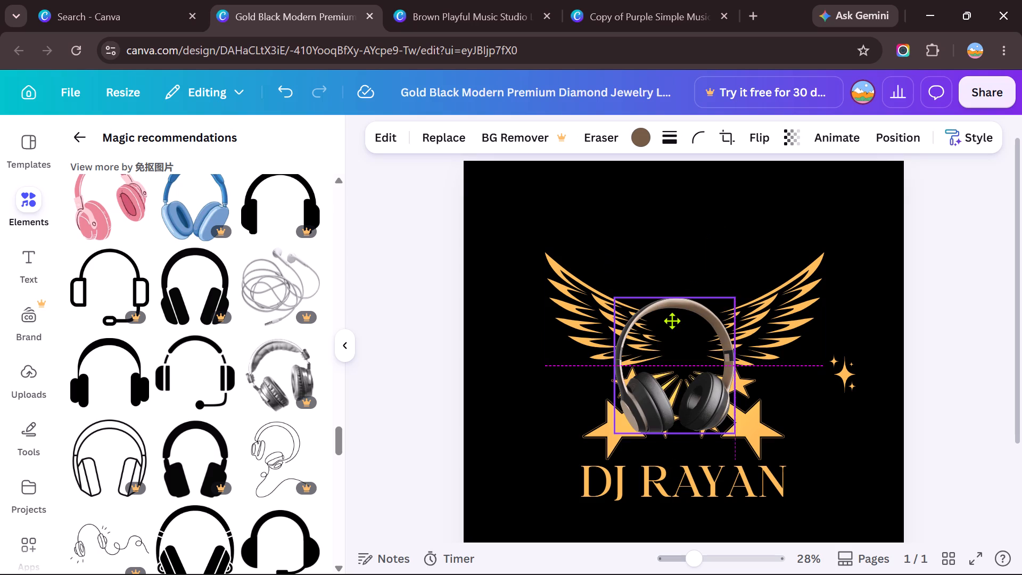
left_click_drag(672, 321, 673, 258)
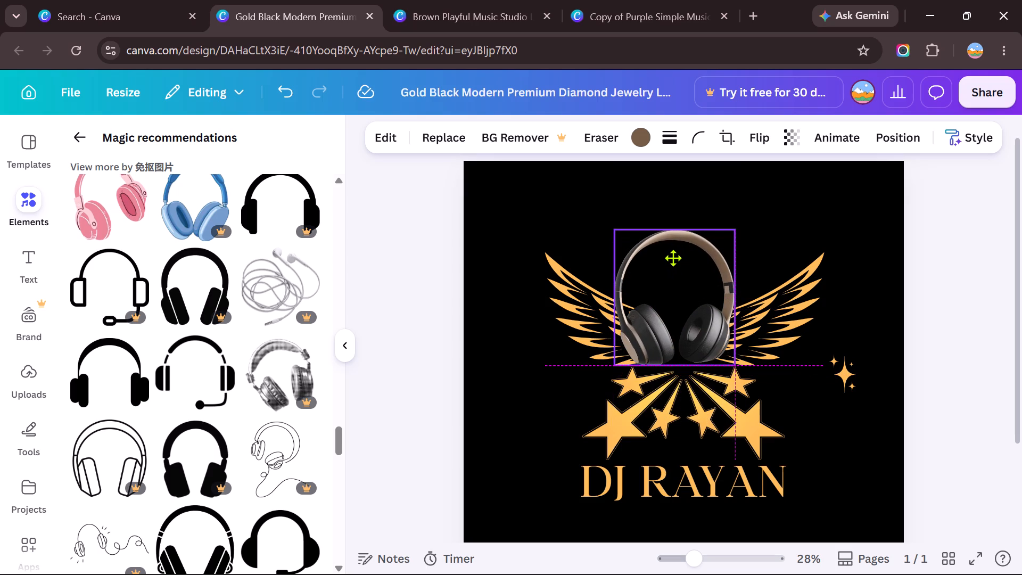
left_click_drag(673, 258, 679, 253)
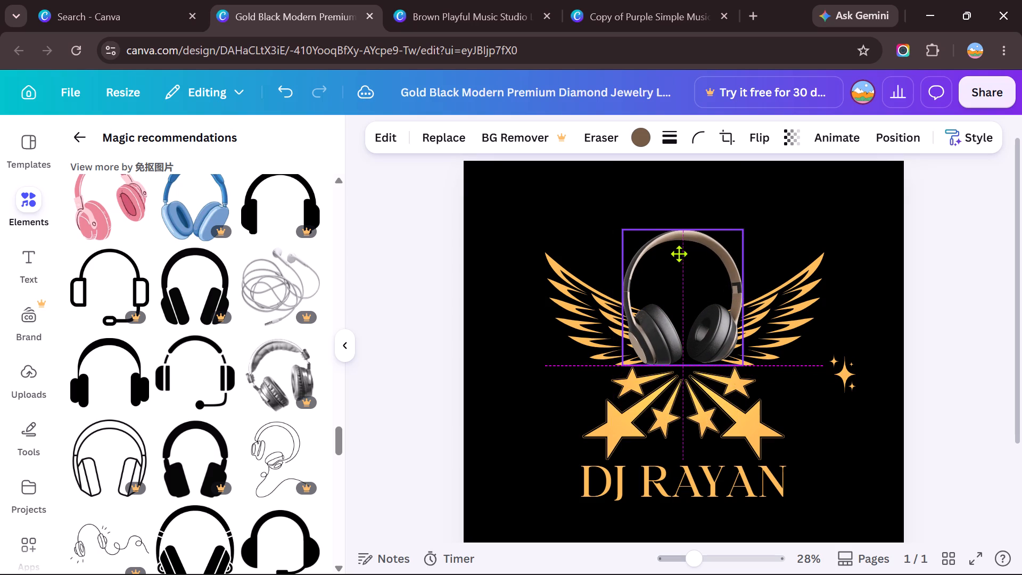
left_click_drag(679, 253, 680, 253)
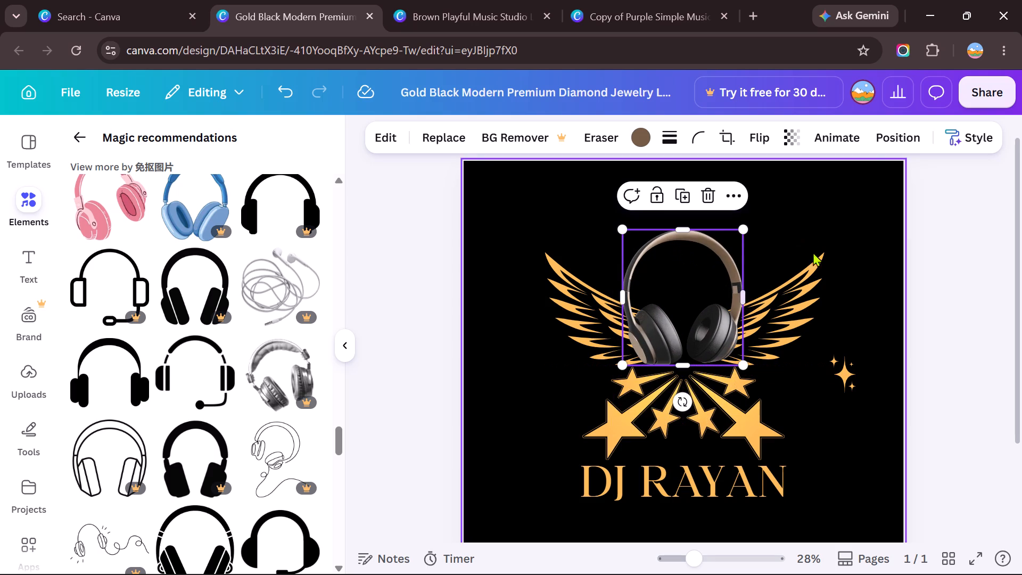
left_click(814, 207)
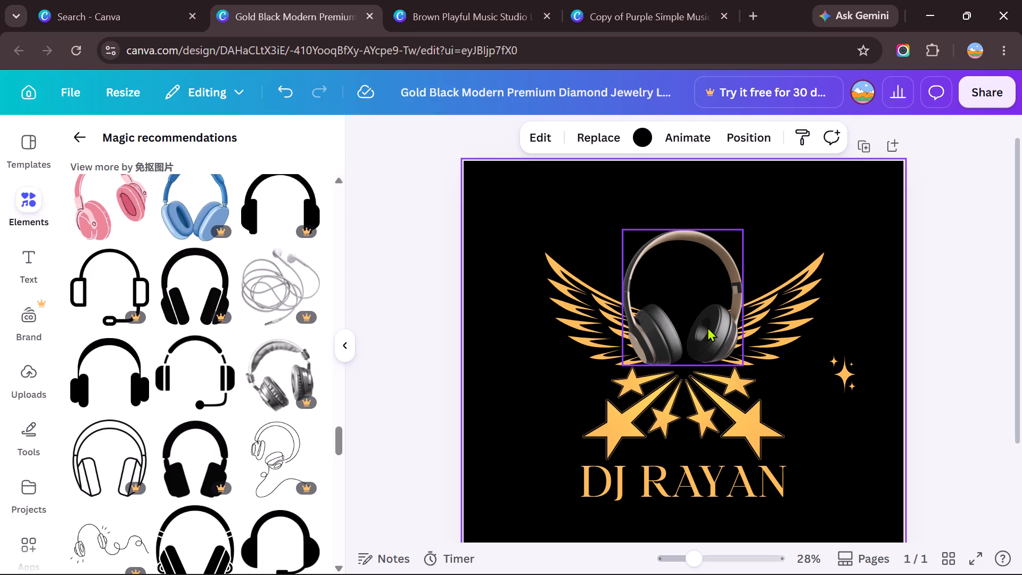
Recolour the headphones' beige areas with the default solid dark red #cc0000.
left_click(680, 279)
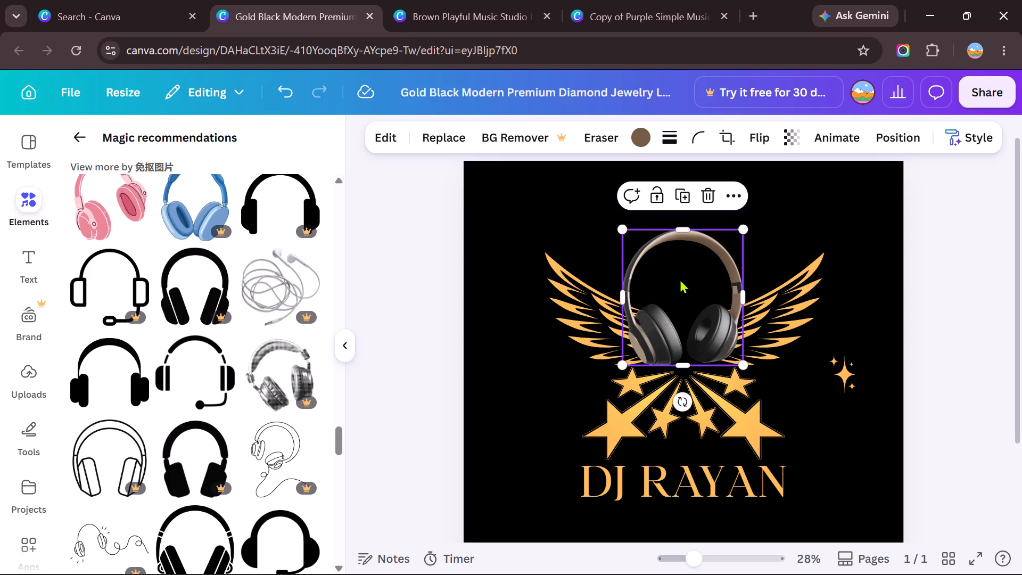
left_click(638, 139)
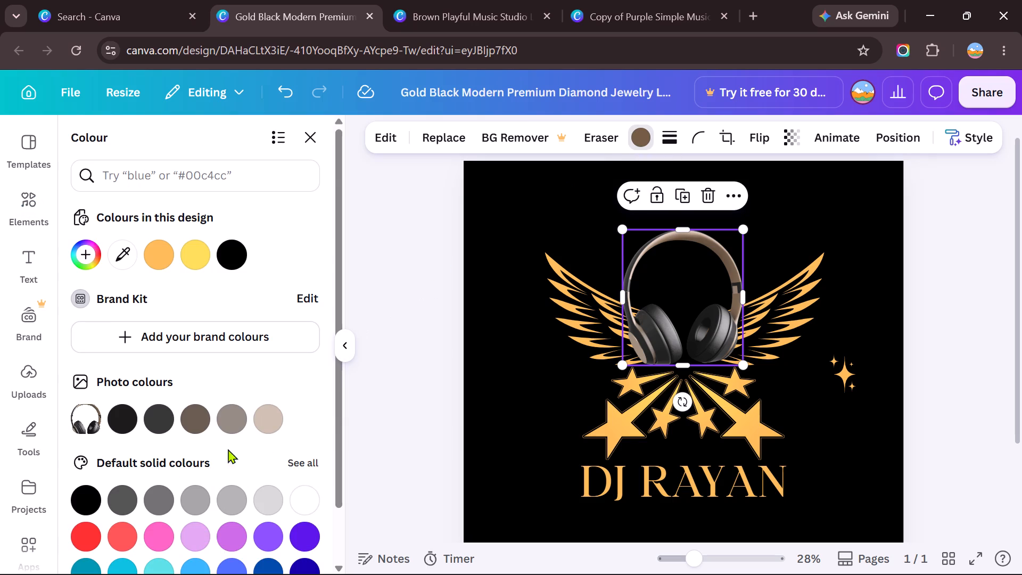
scroll(201, 456, "down", 2)
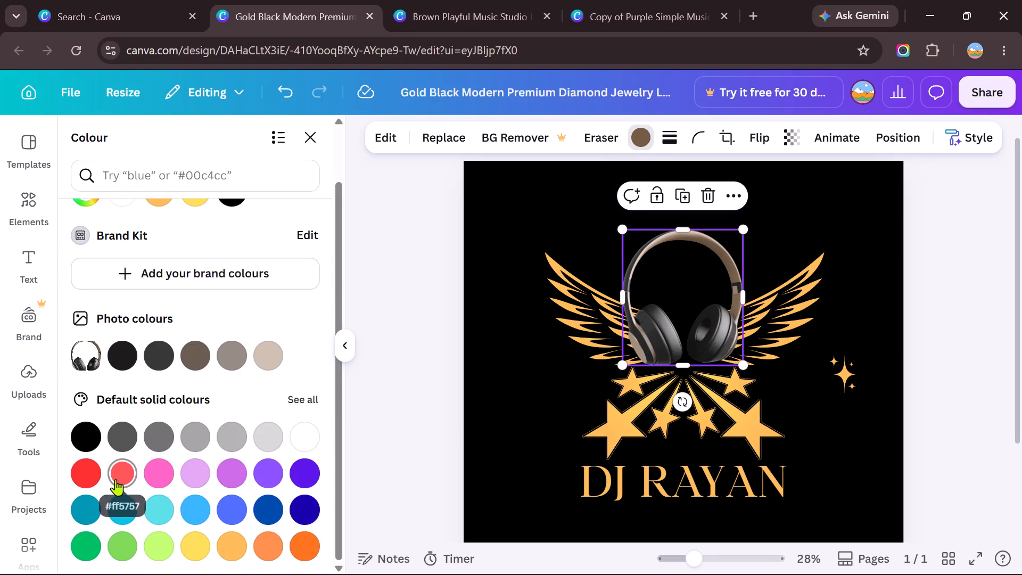
left_click(89, 472)
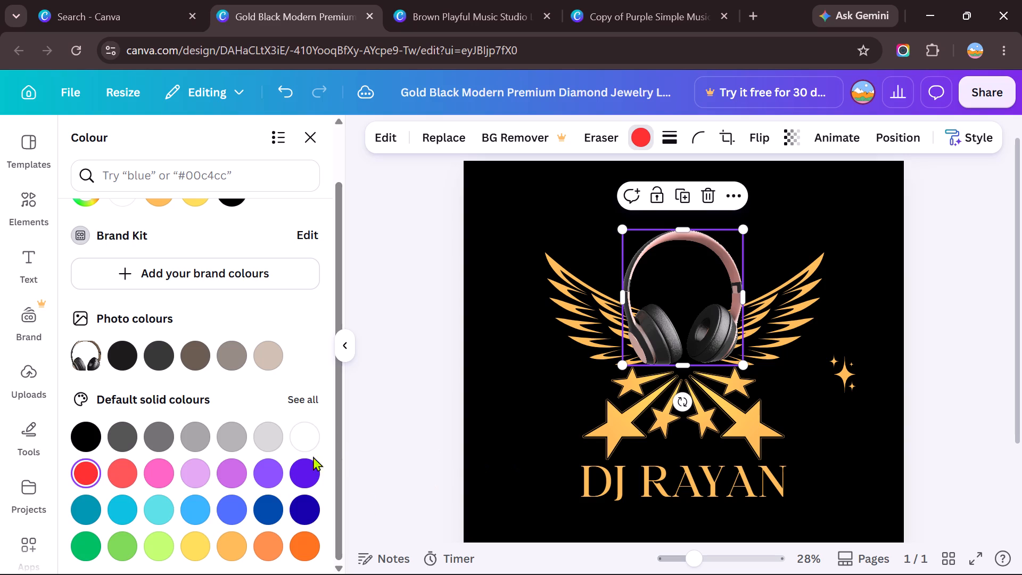
scroll(133, 507, "down", 2)
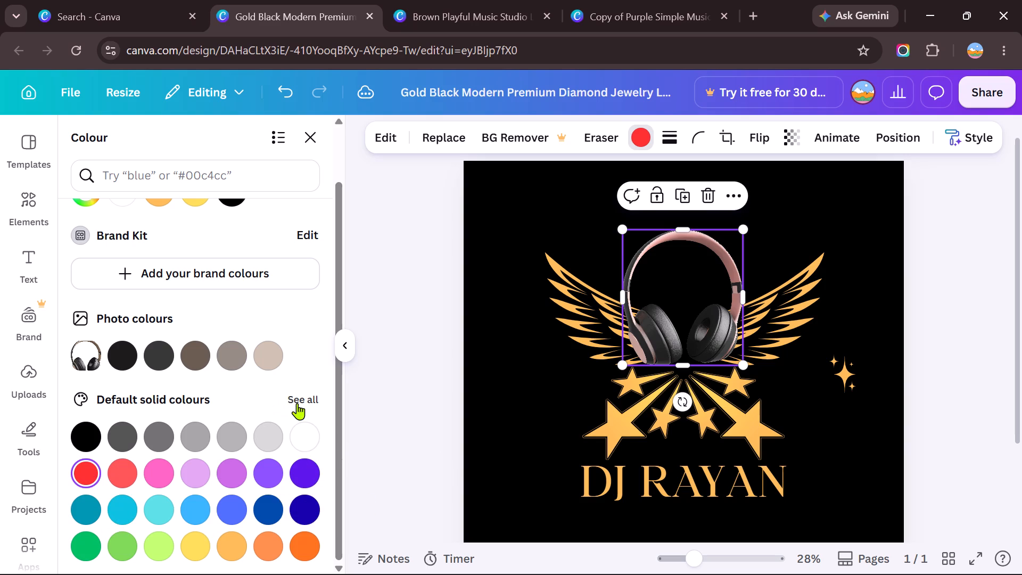
left_click(297, 403)
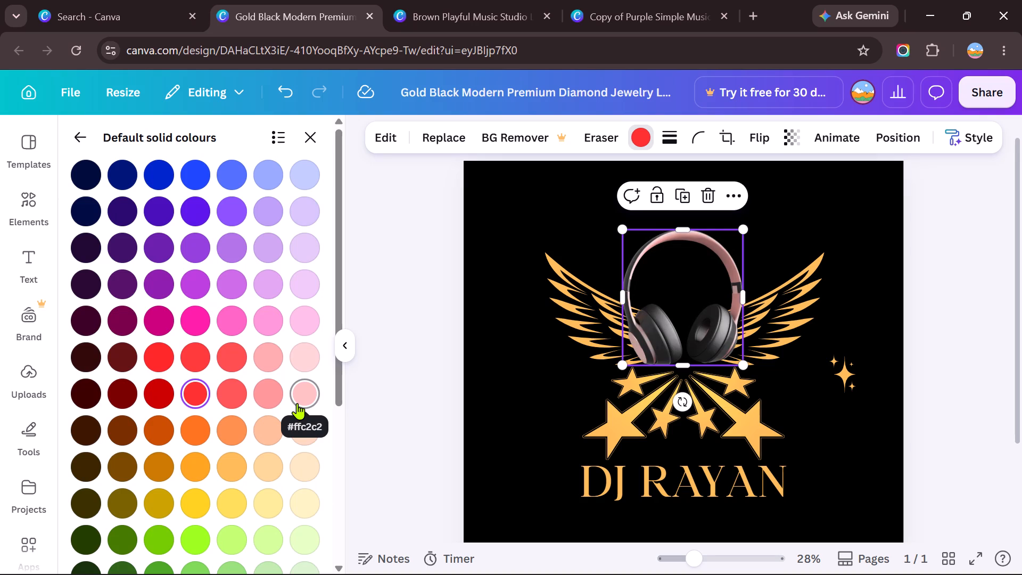
scroll(146, 451, "down", 1)
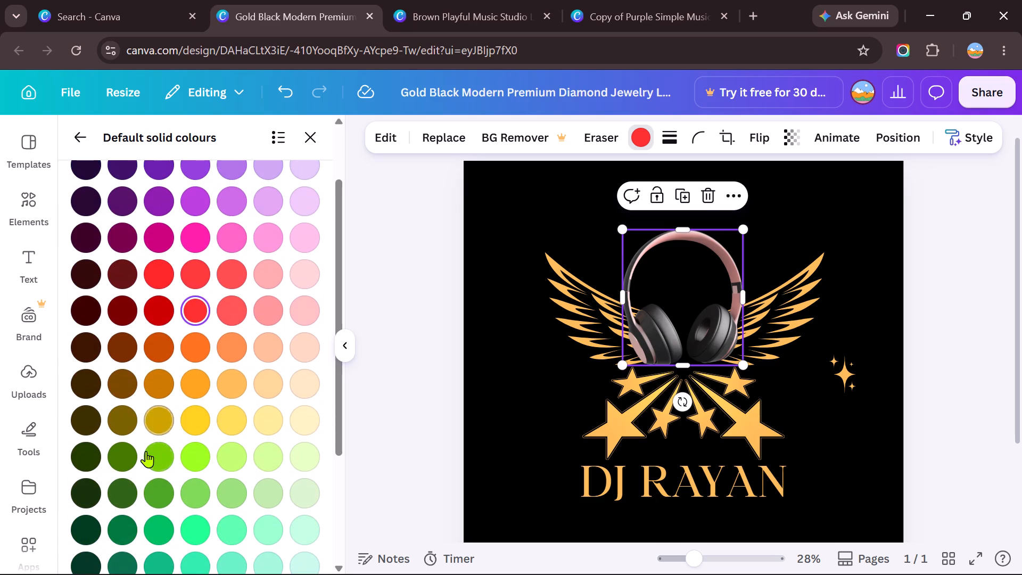
left_click(152, 310)
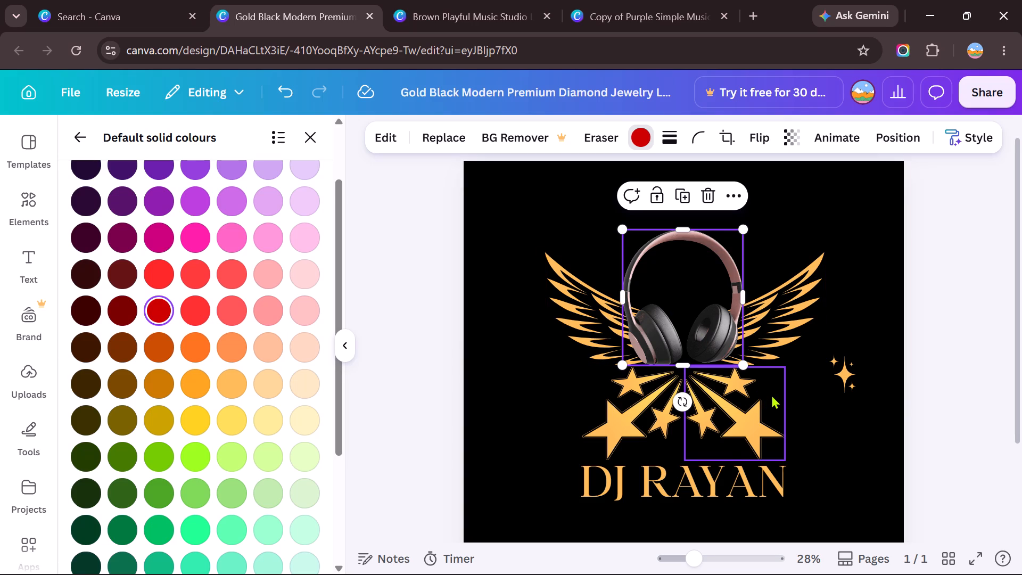
left_click(844, 311)
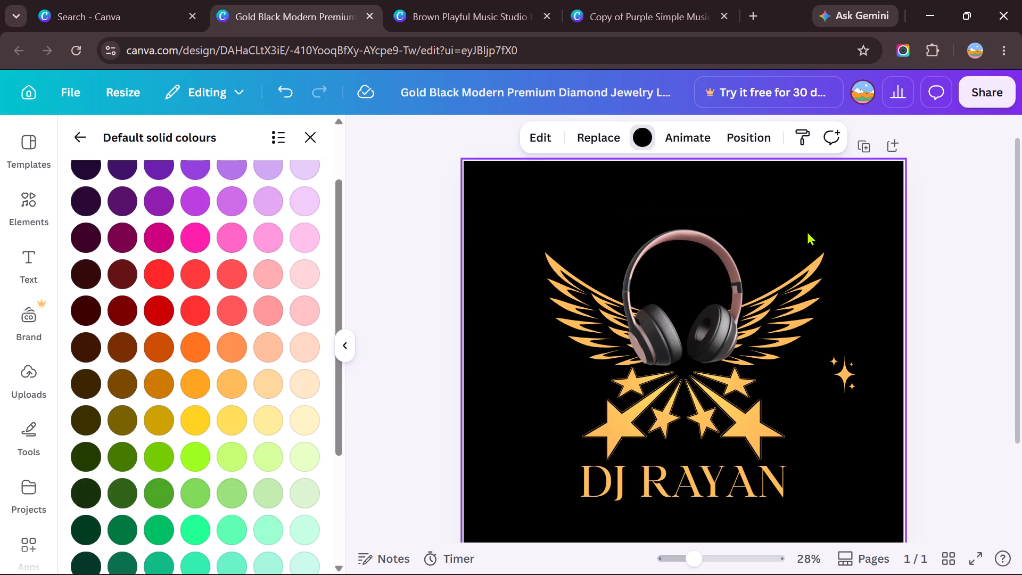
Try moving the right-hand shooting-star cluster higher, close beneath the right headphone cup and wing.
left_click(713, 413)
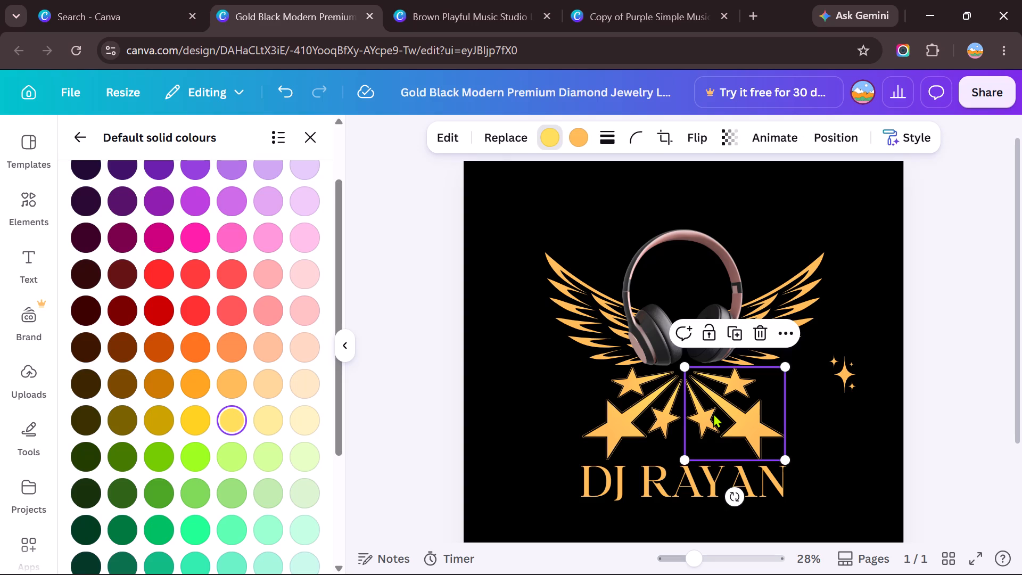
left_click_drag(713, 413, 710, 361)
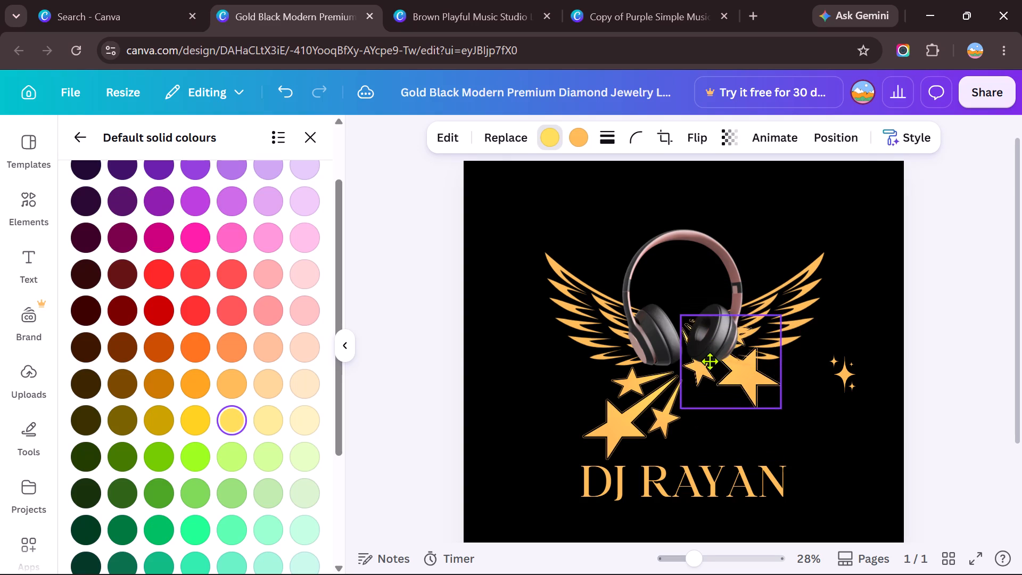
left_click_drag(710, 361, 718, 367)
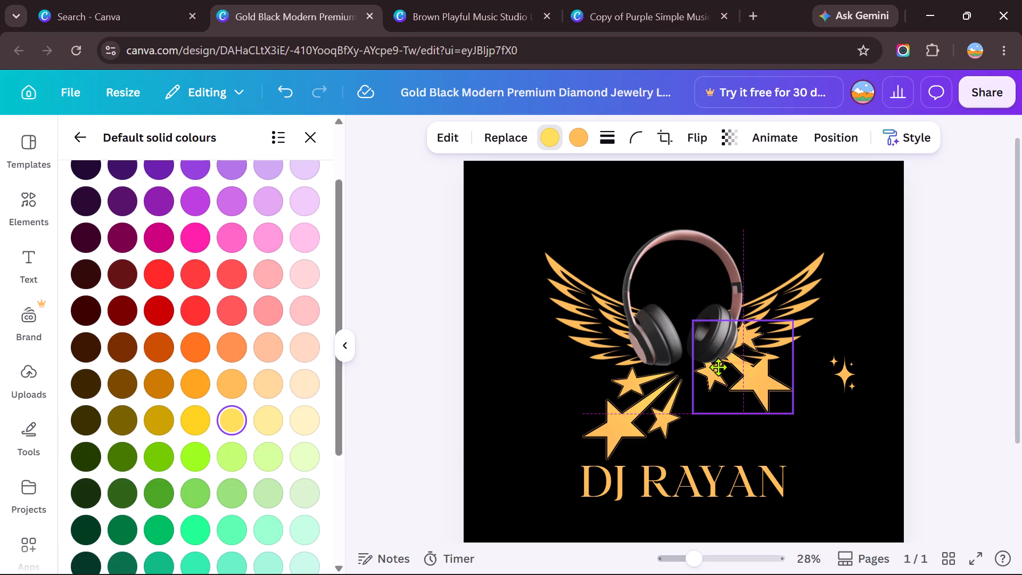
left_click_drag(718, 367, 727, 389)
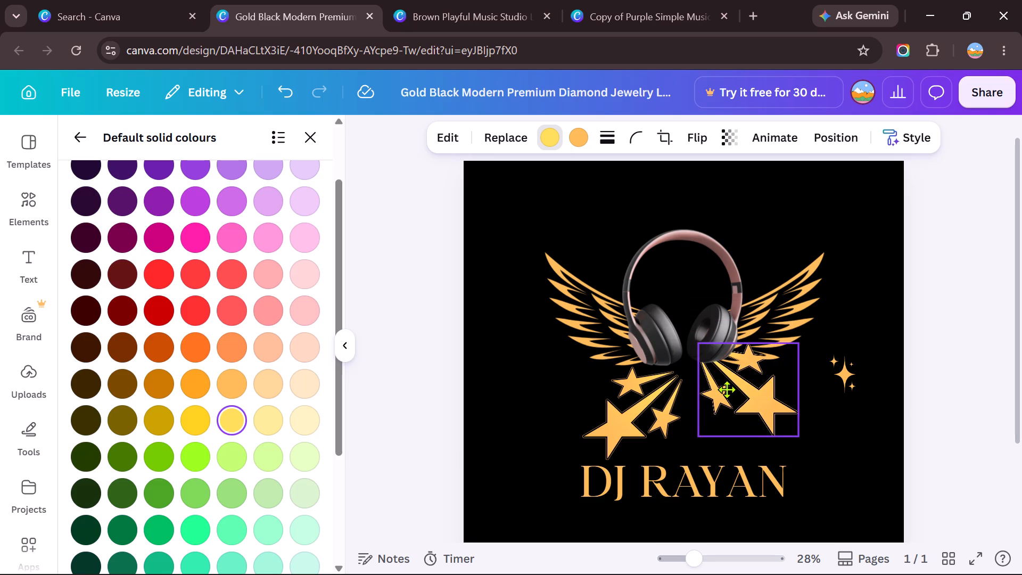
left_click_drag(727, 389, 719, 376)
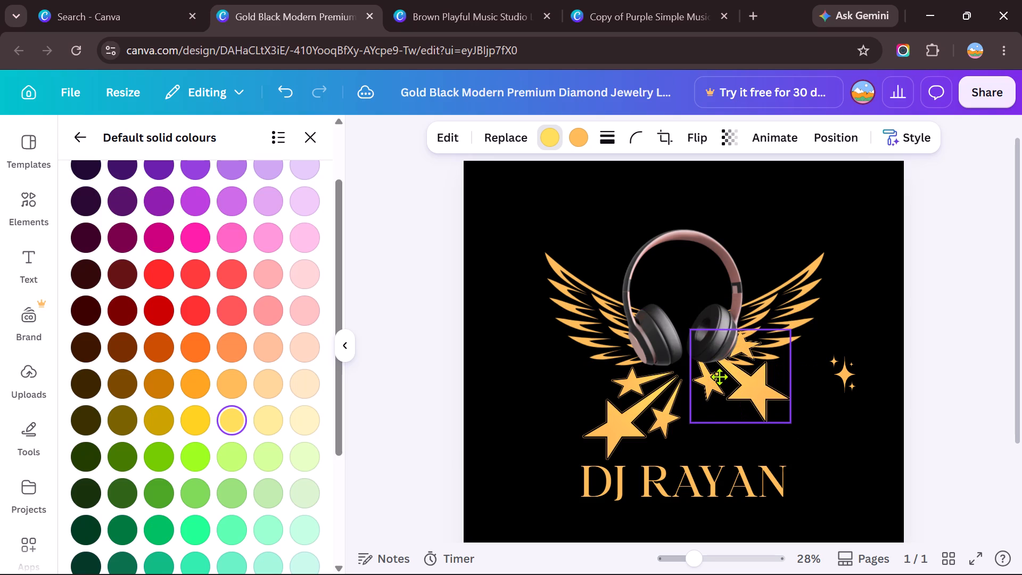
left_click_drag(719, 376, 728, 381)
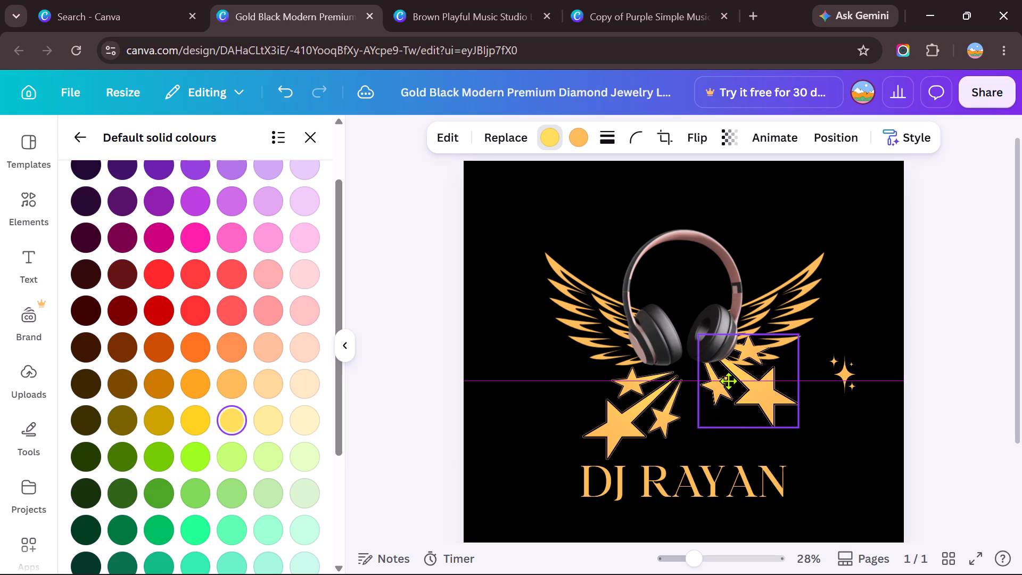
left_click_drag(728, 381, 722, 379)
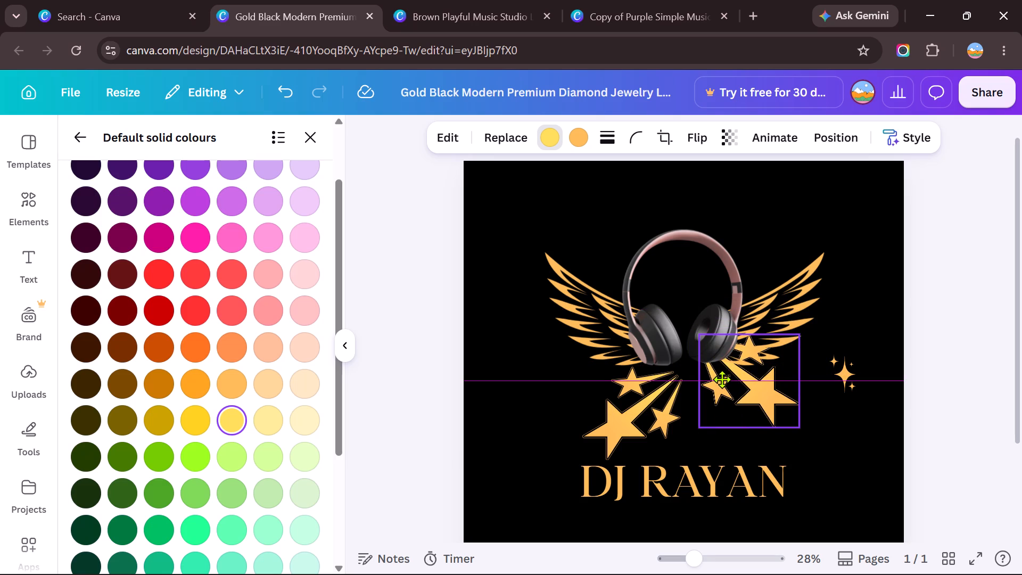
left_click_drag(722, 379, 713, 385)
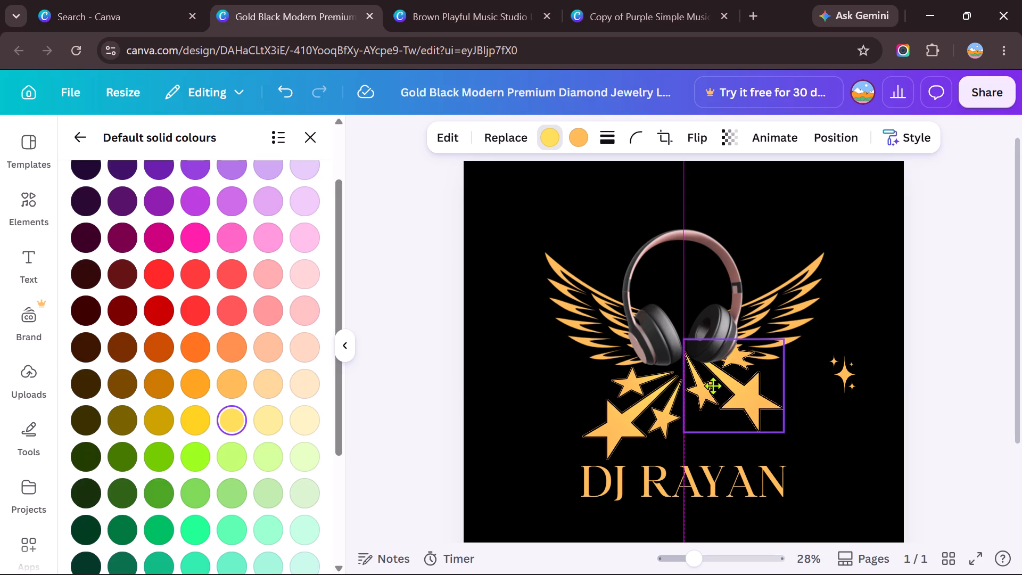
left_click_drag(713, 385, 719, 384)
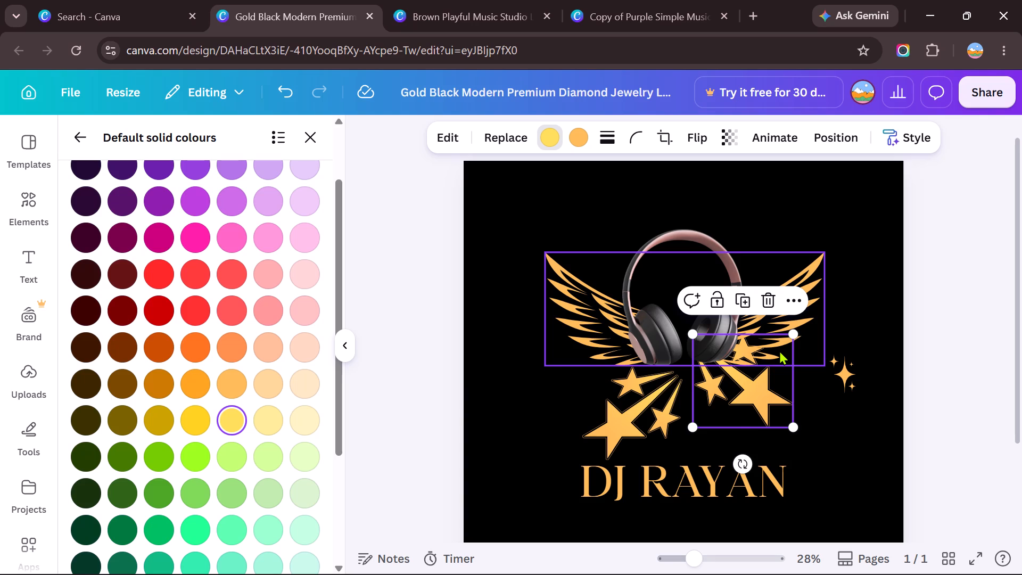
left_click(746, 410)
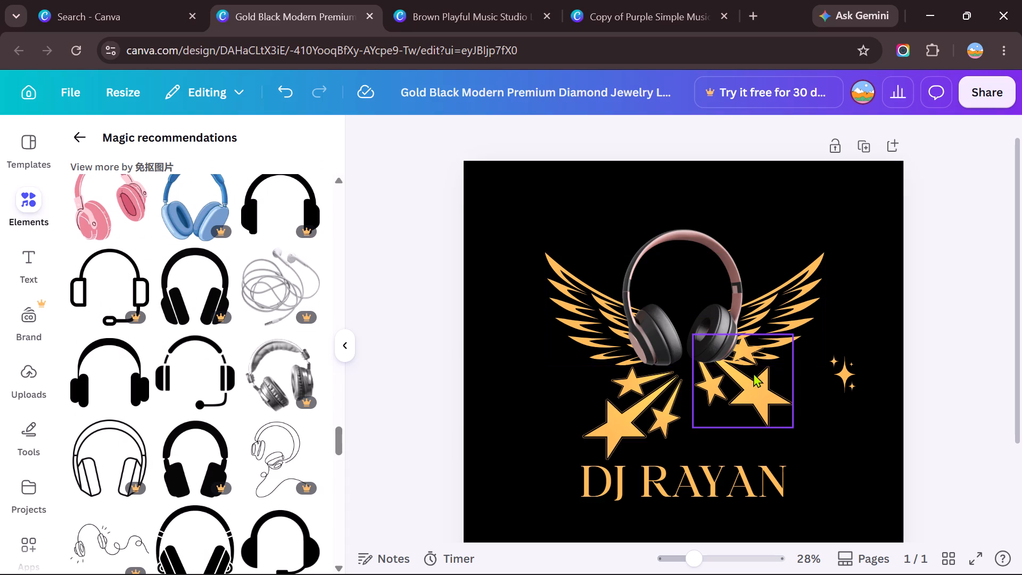
Delete both gold shooting-star clusters between the headphones and the DJ RAYAN text.
left_click(754, 384)
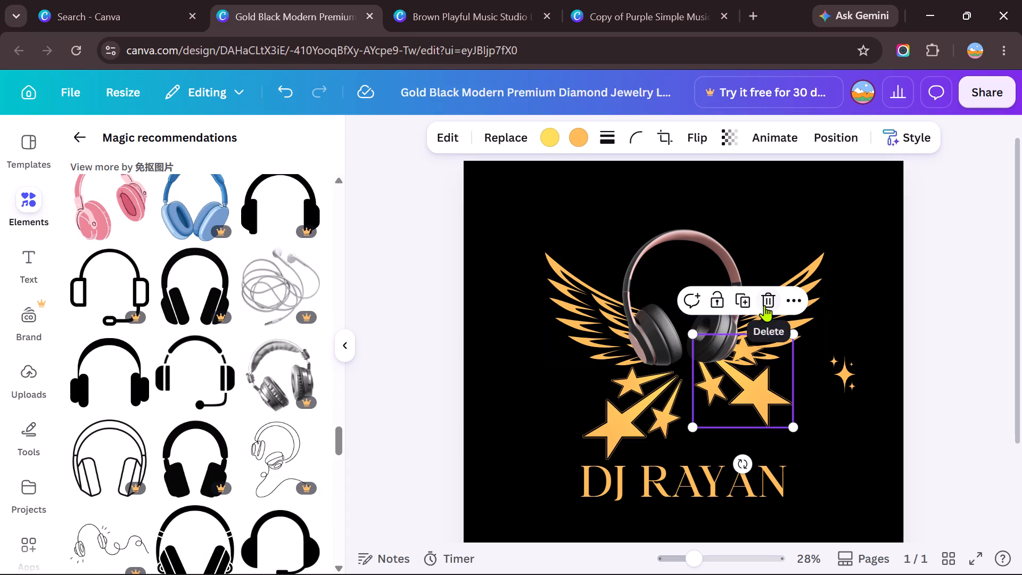
left_click(764, 305)
left_click(629, 431)
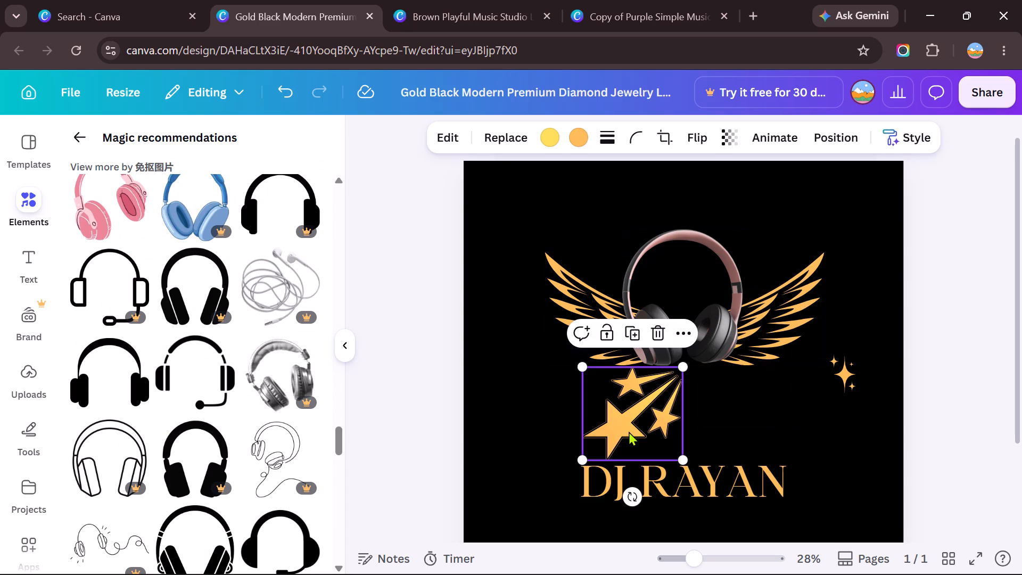
left_click(653, 328)
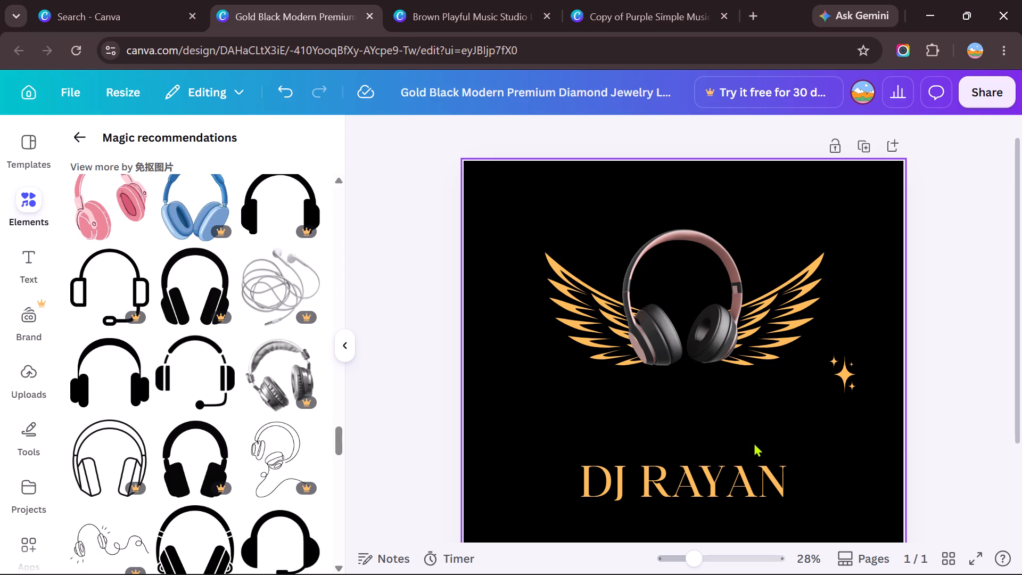
Move the DJ RAYAN text up directly beneath the wings, at about Y 930 px, and centre it horizontally on the page.
left_click_drag(756, 470, 756, 457)
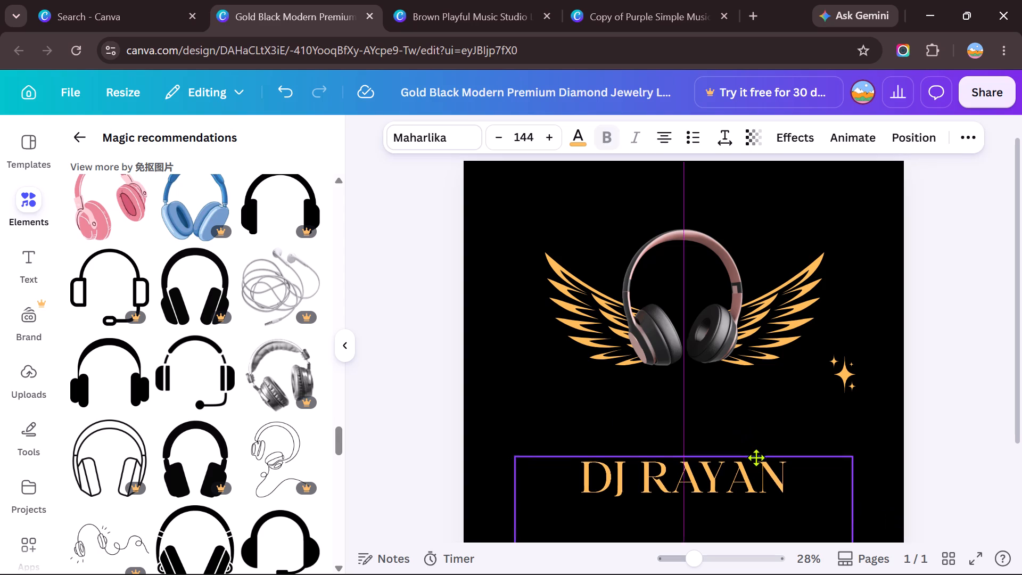
left_click_drag(756, 457, 750, 379)
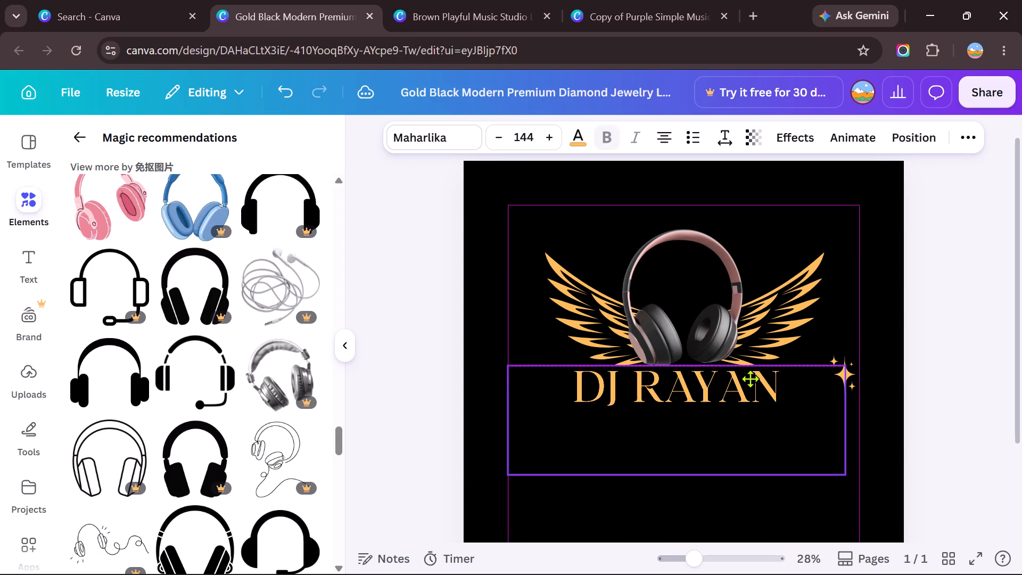
left_click_drag(750, 379, 754, 373)
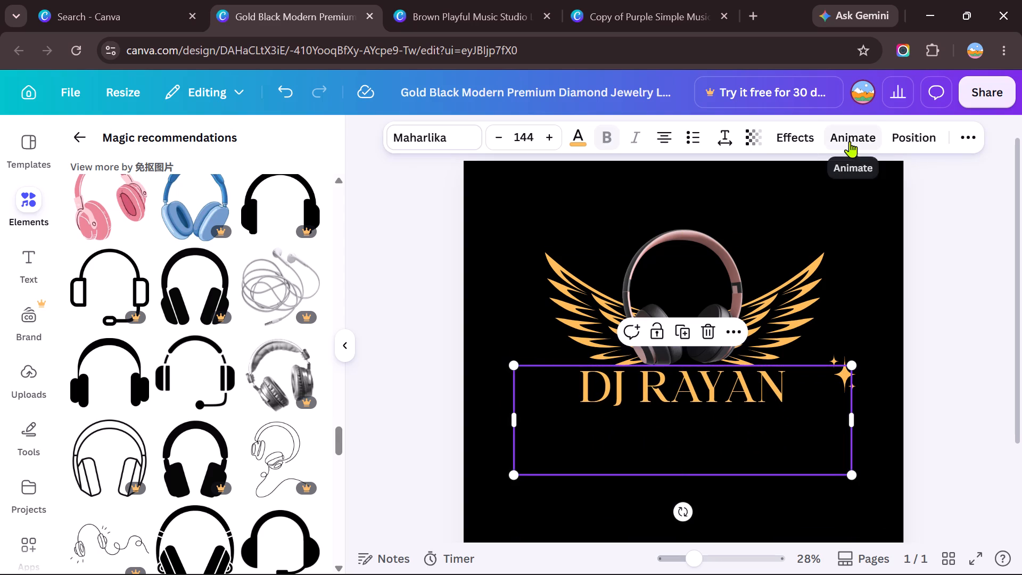
left_click(917, 132)
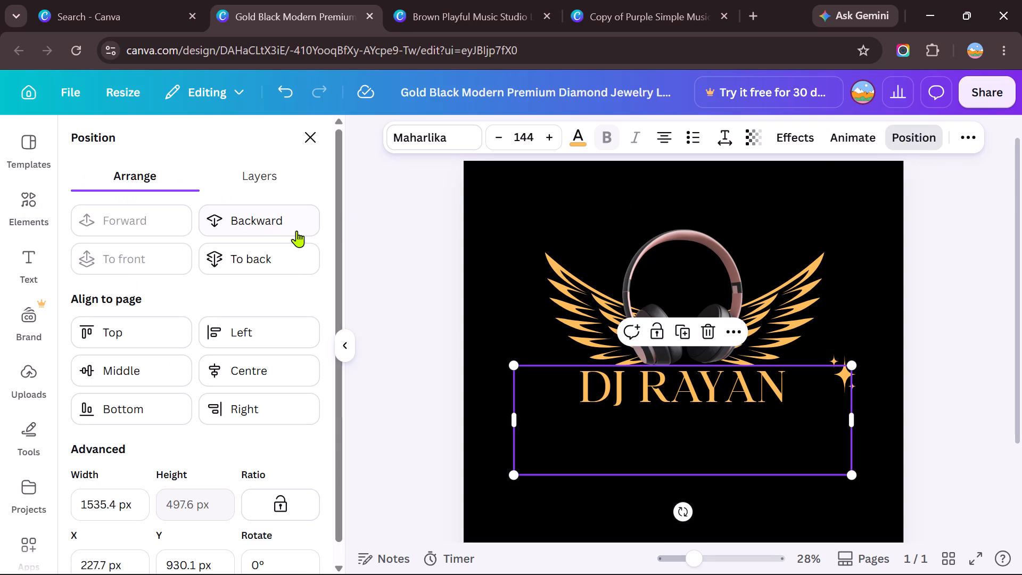
left_click(258, 374)
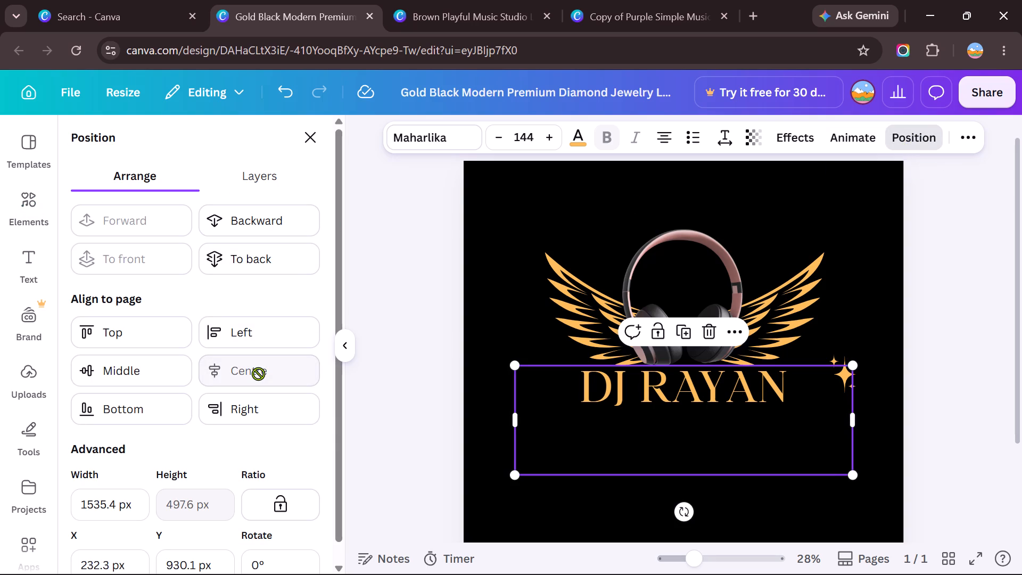
left_click(504, 306)
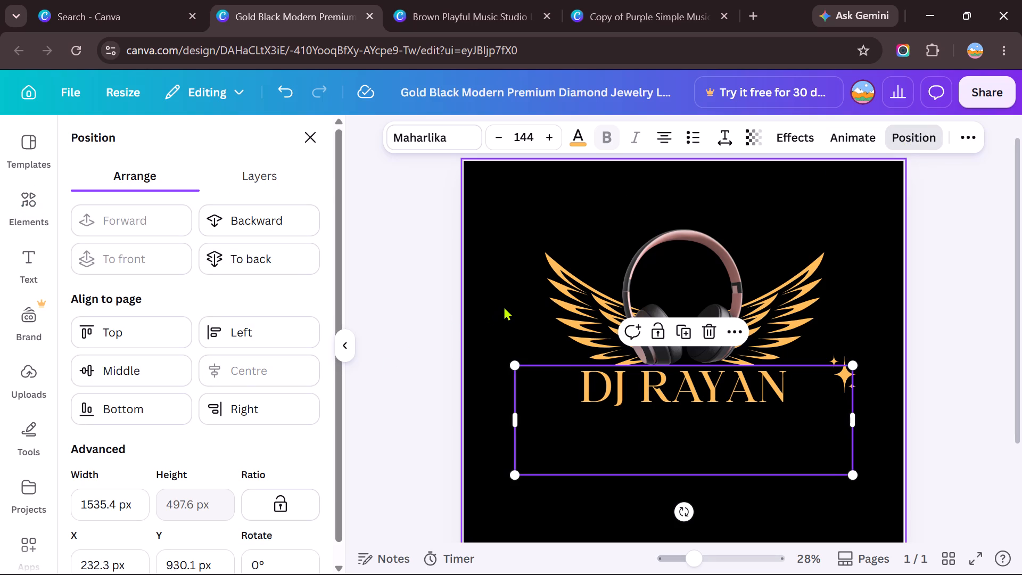
Bring the headphones to the front of all other elements.
left_click(643, 329)
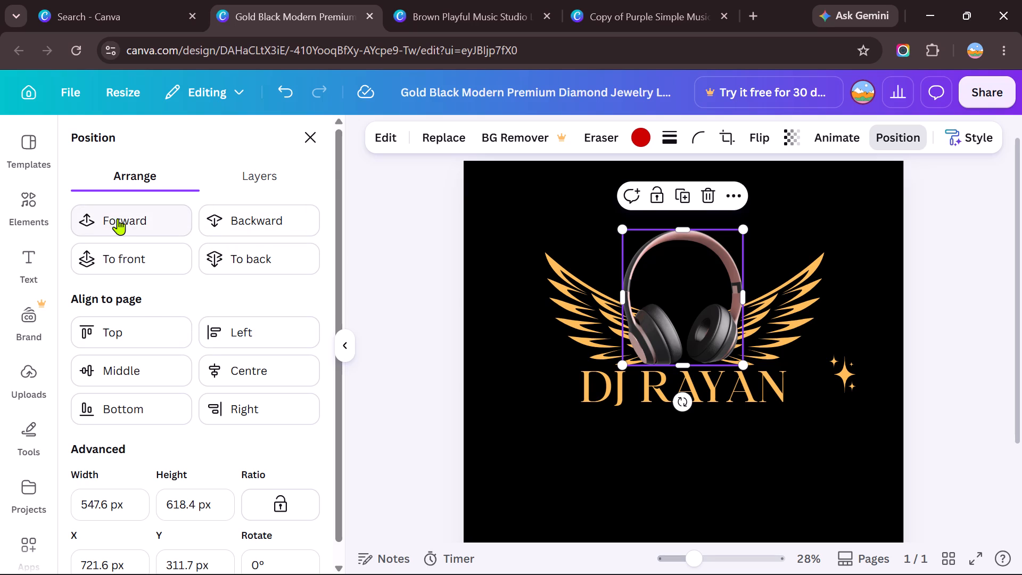
left_click(131, 252)
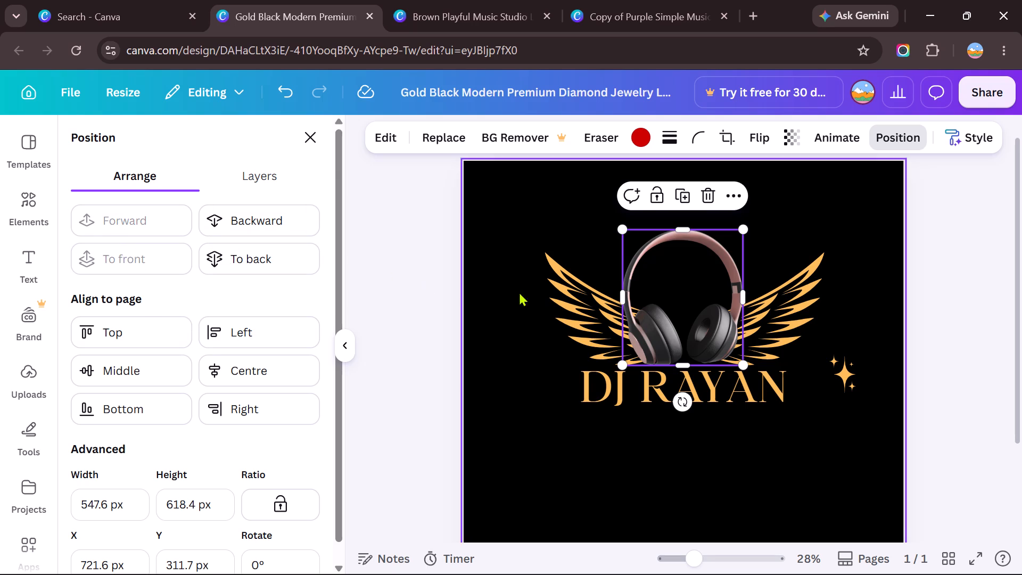
left_click(554, 451)
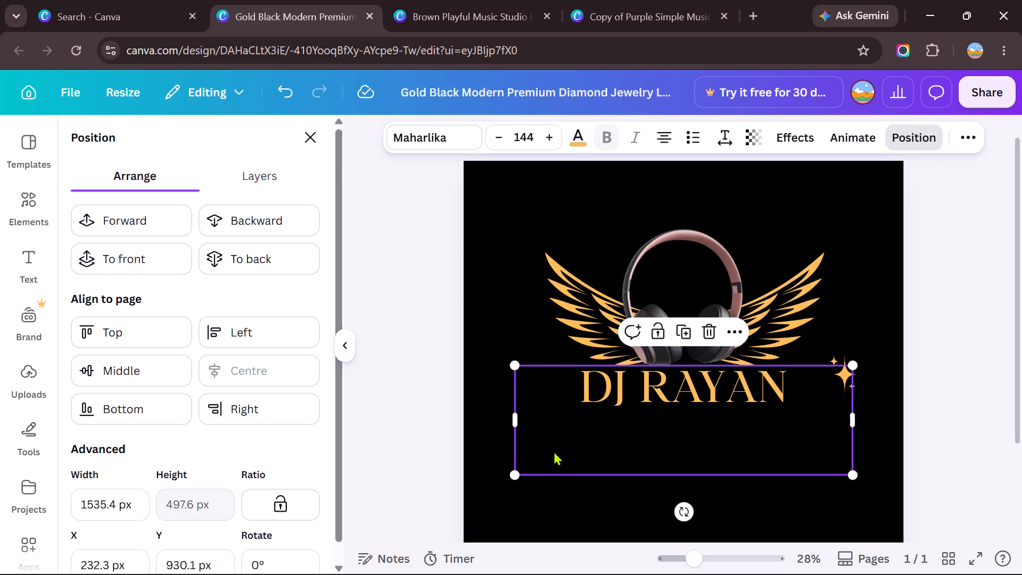
left_click(561, 206)
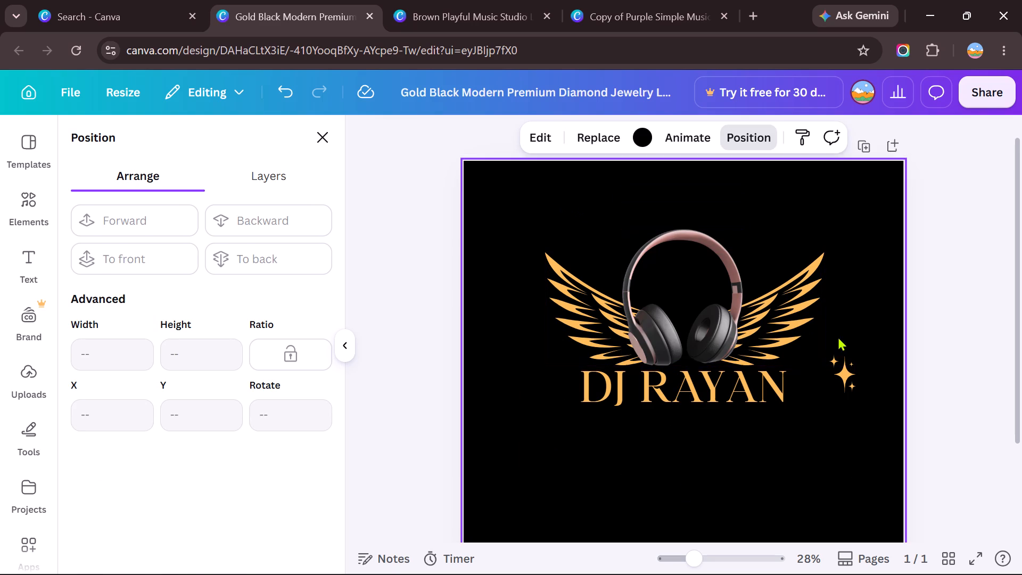
Move the small gold sparkle into the gap between DJ and RAYAN, at about X 699, Y 930 px.
left_click(856, 357)
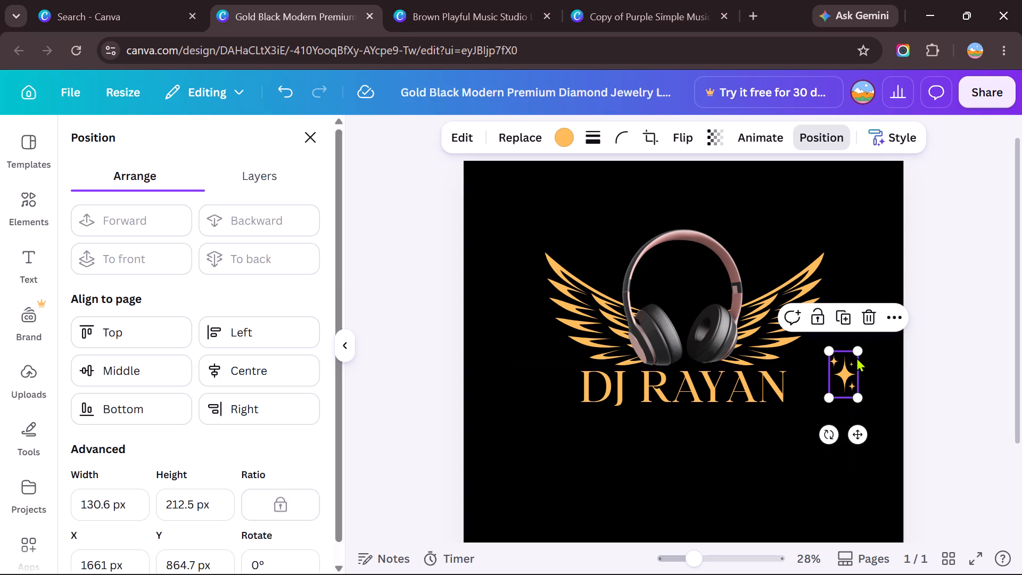
left_click_drag(847, 364, 827, 376)
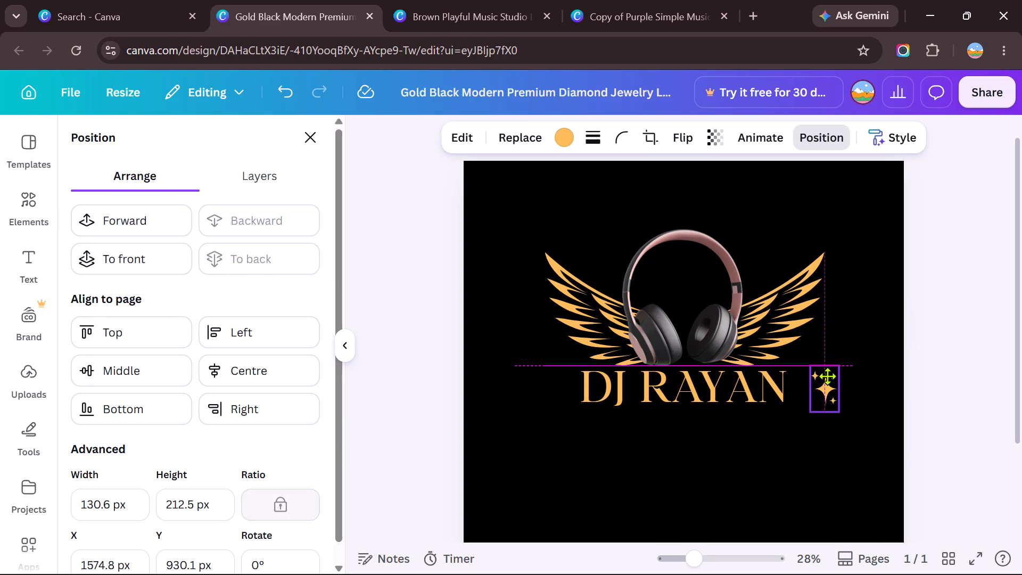
left_click_drag(827, 376, 699, 374)
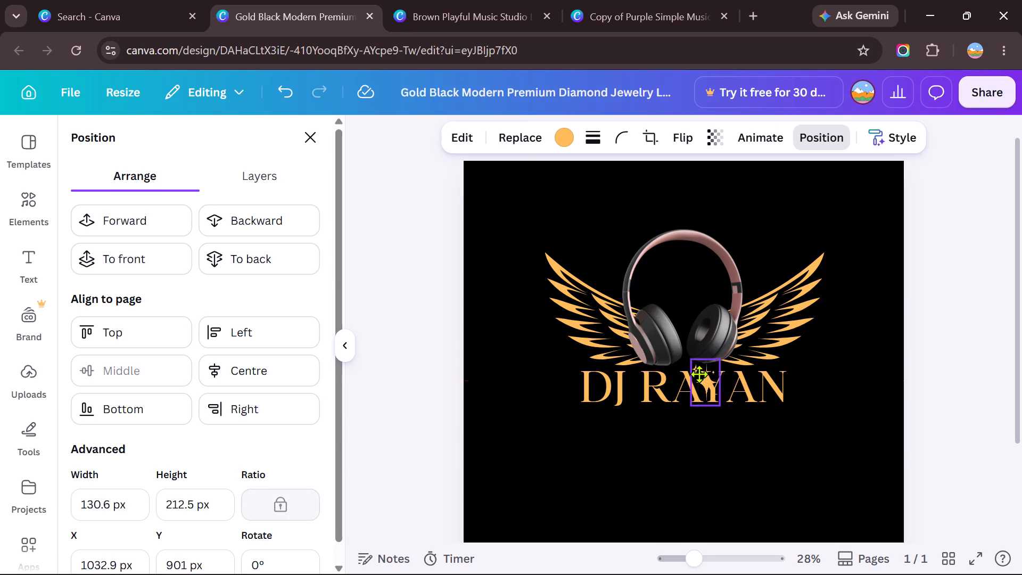
left_click_drag(699, 374, 687, 277)
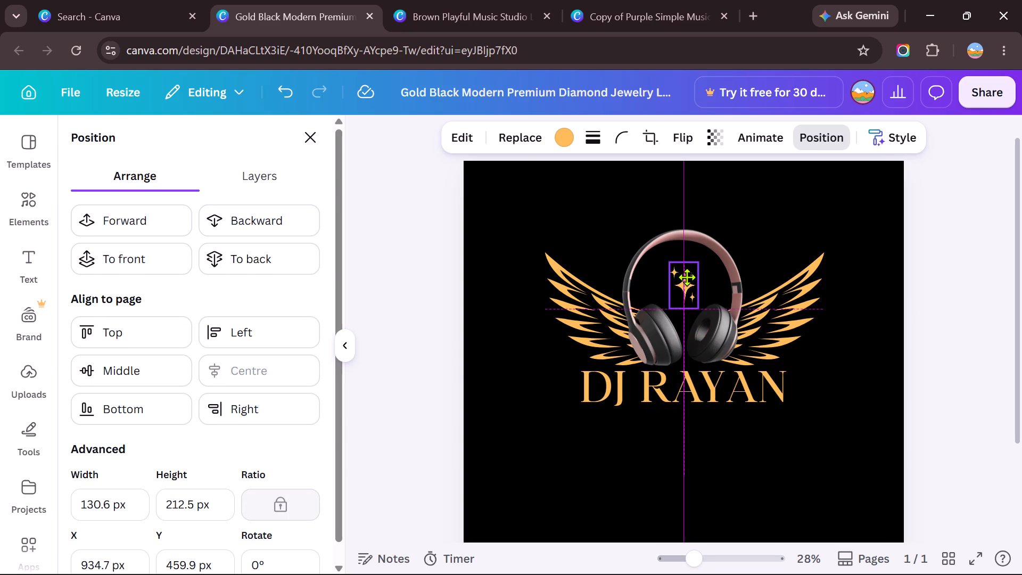
left_click_drag(687, 277, 687, 319)
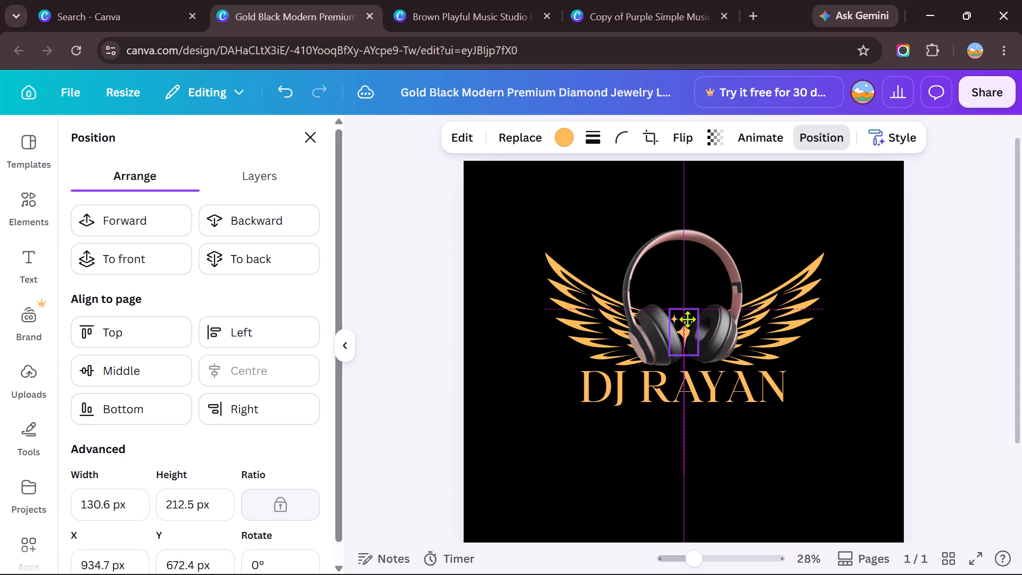
left_click_drag(687, 319, 682, 423)
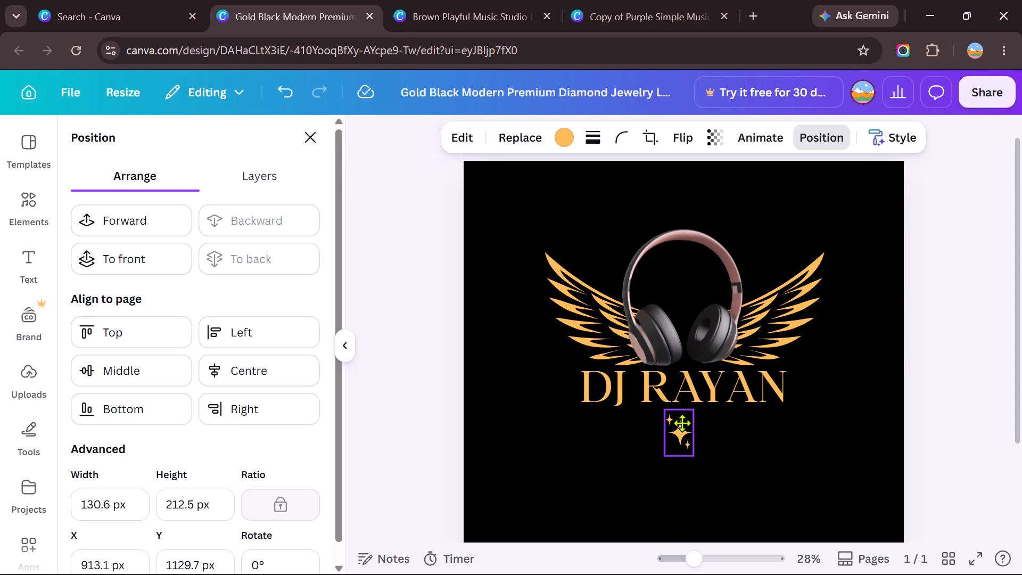
left_click_drag(682, 423, 642, 378)
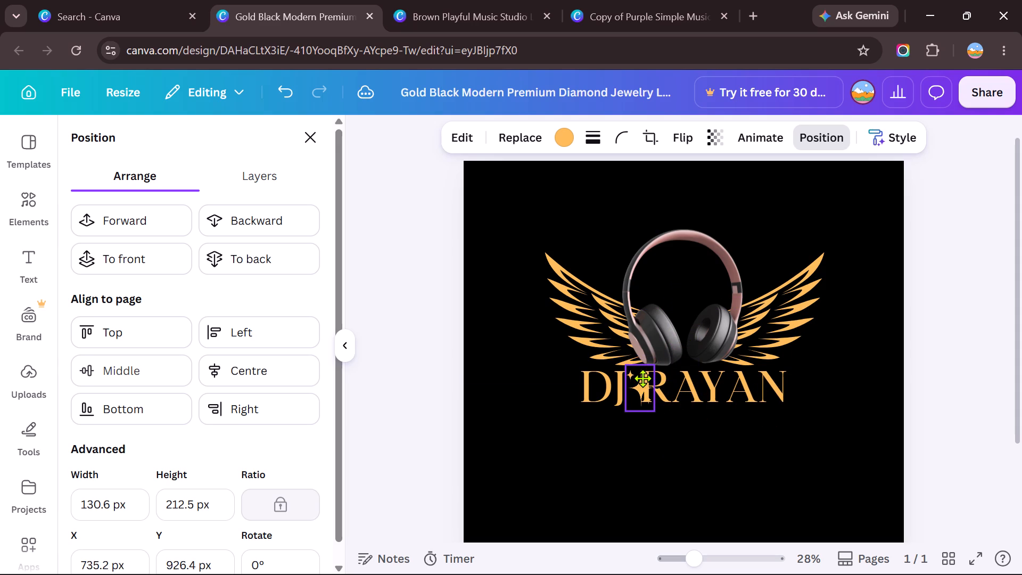
left_click_drag(642, 378, 638, 380)
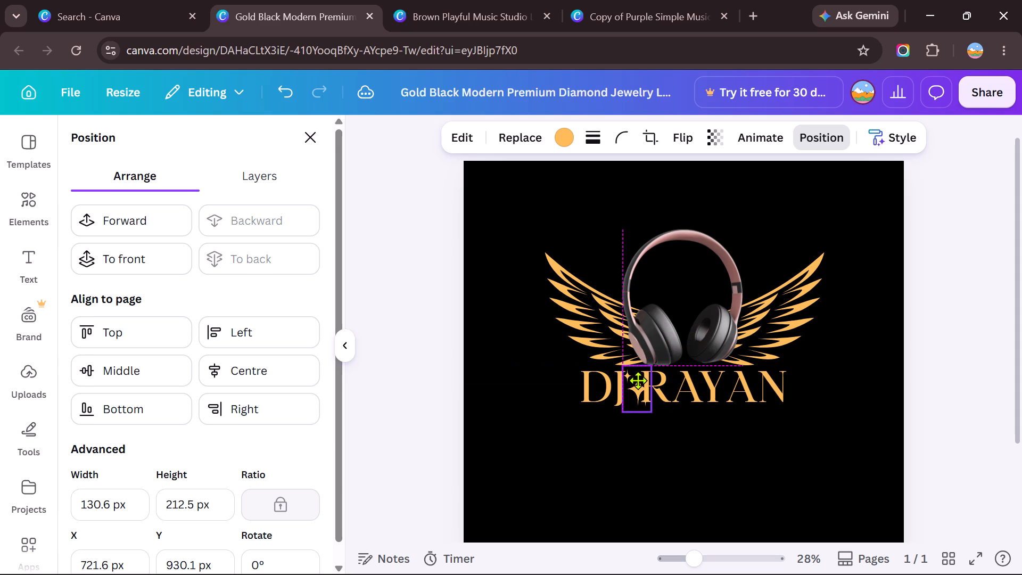
left_click_drag(638, 380, 635, 382)
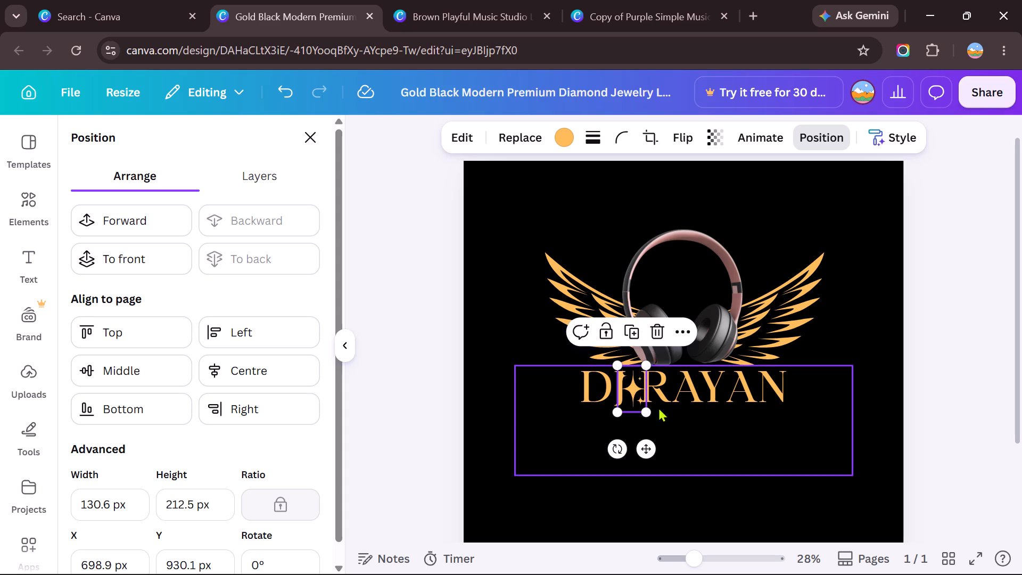
left_click(763, 429)
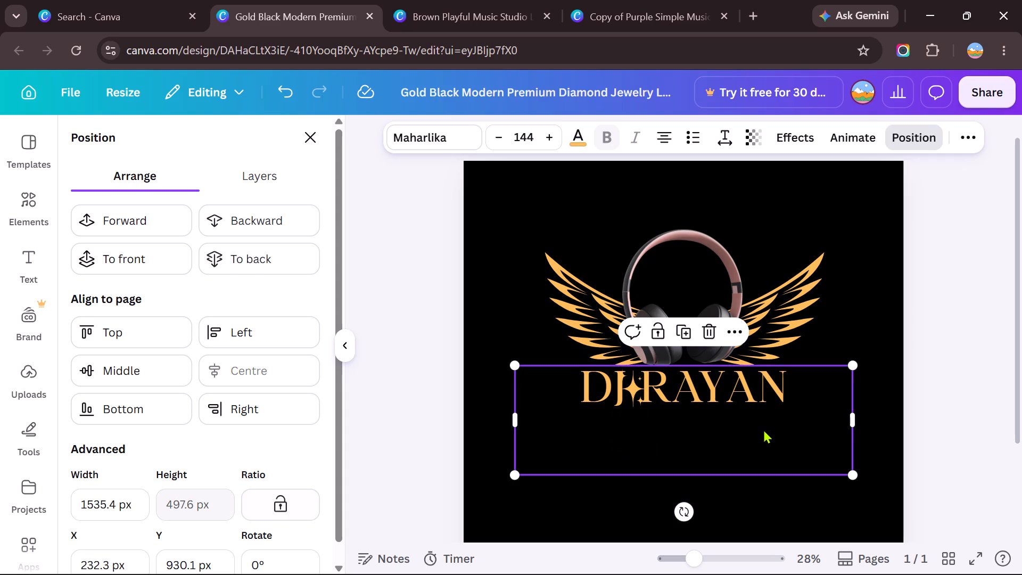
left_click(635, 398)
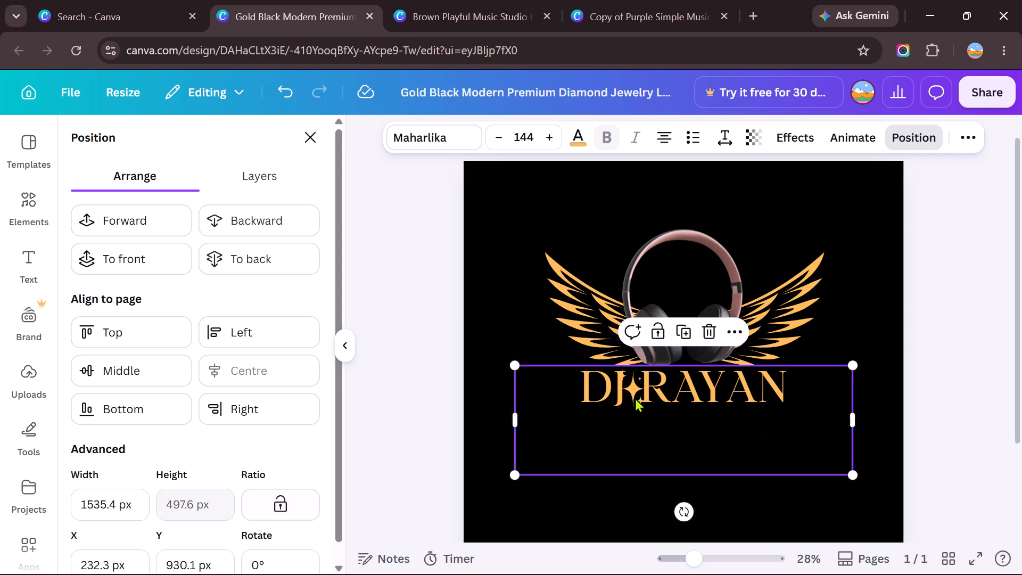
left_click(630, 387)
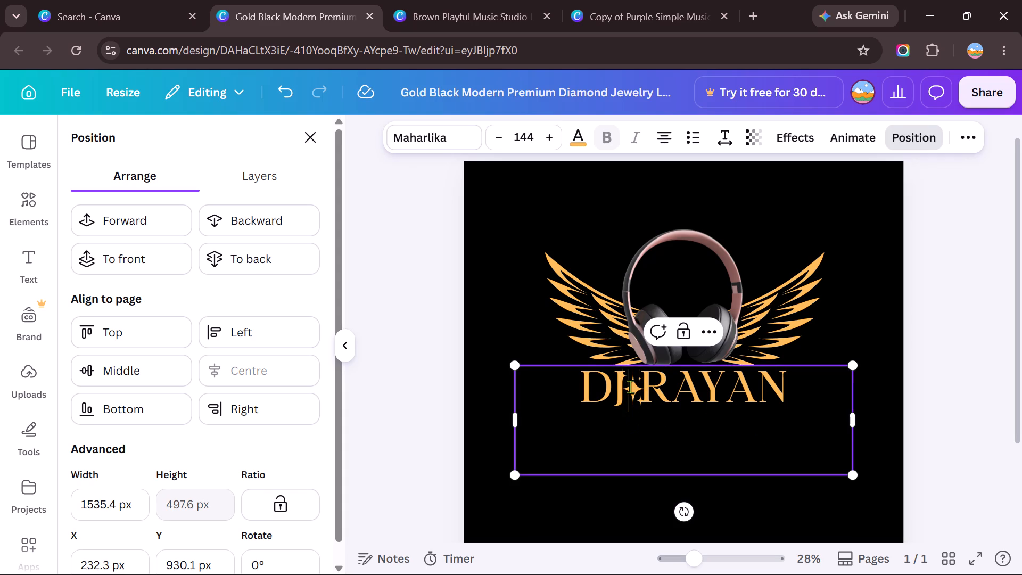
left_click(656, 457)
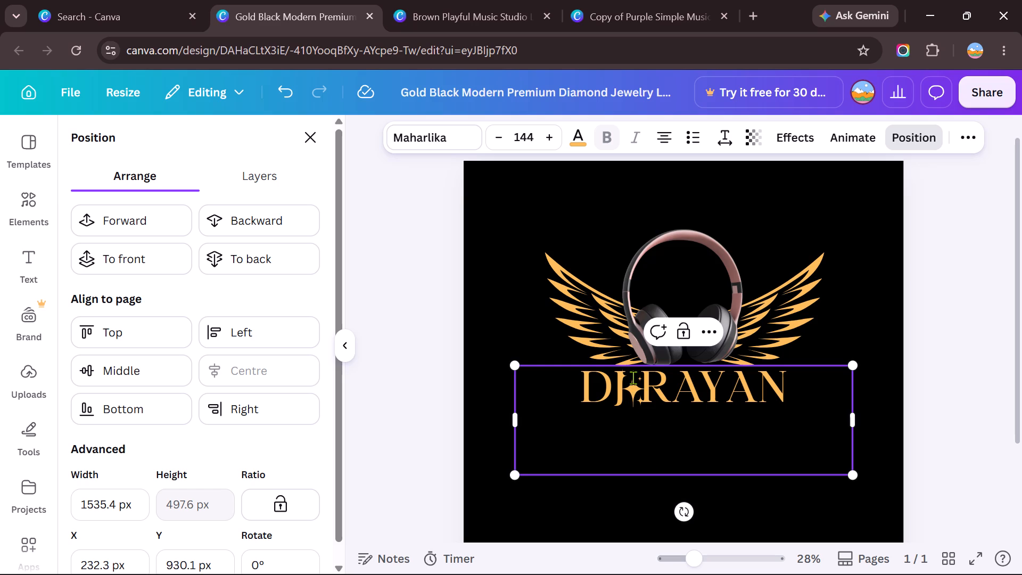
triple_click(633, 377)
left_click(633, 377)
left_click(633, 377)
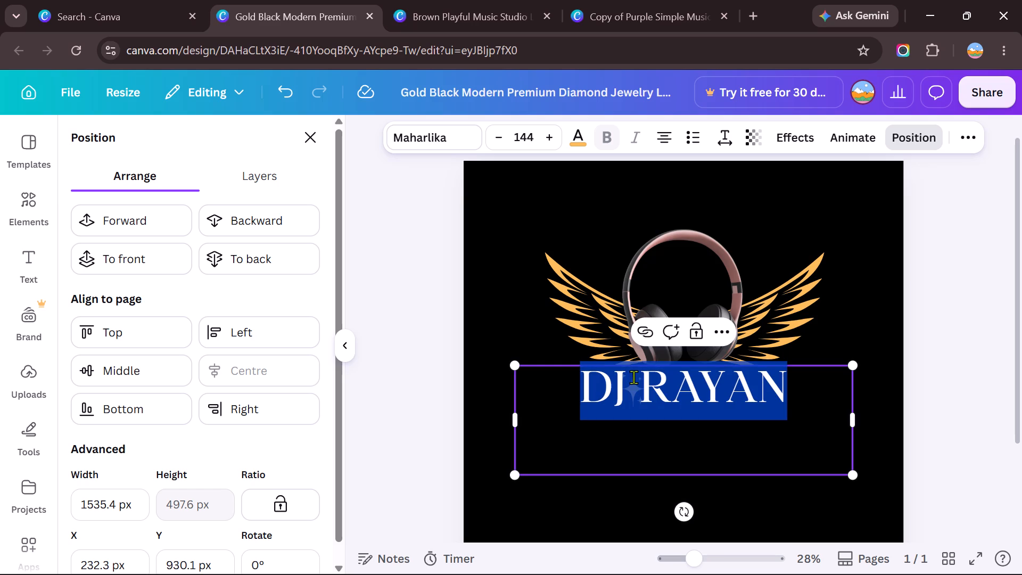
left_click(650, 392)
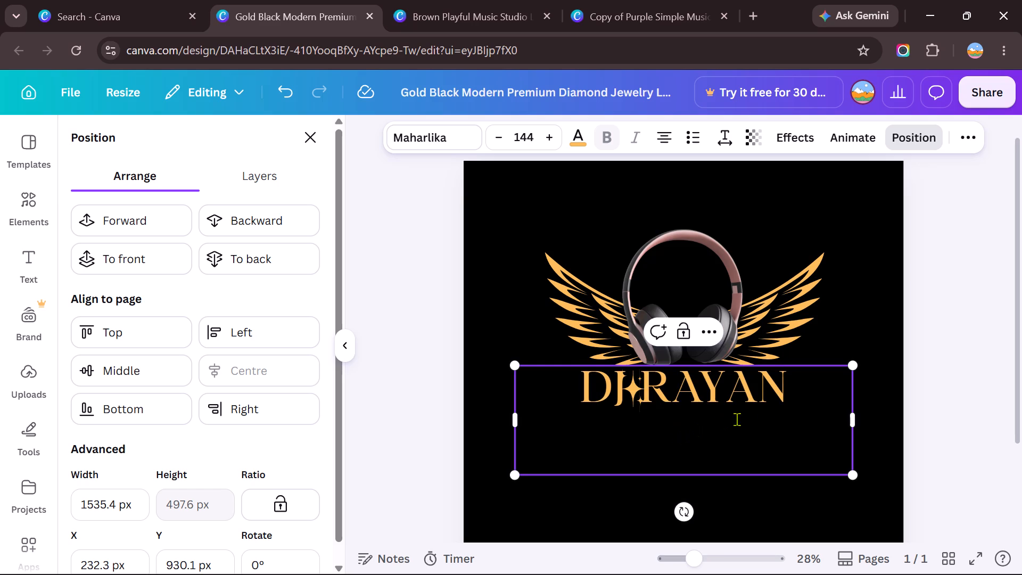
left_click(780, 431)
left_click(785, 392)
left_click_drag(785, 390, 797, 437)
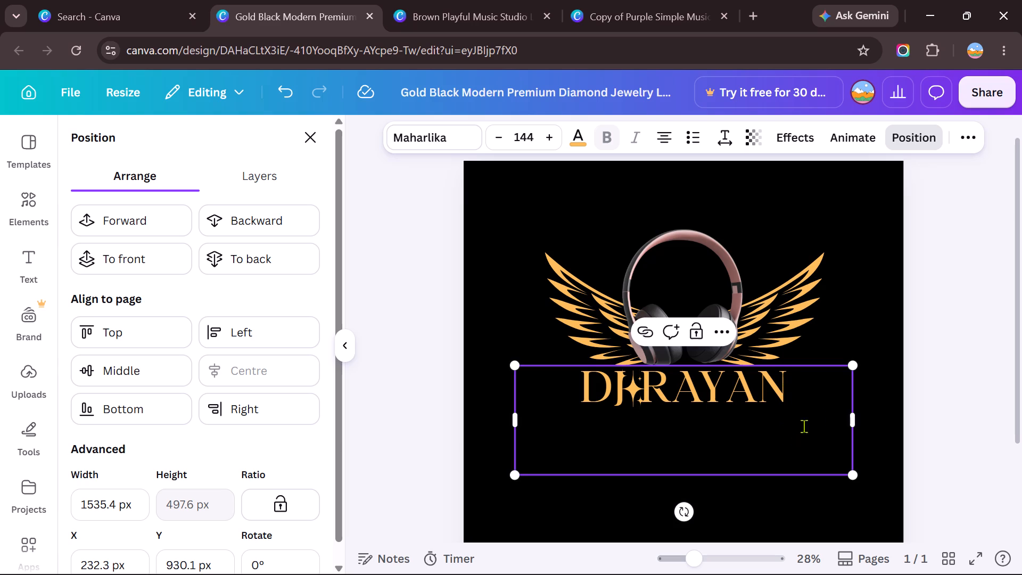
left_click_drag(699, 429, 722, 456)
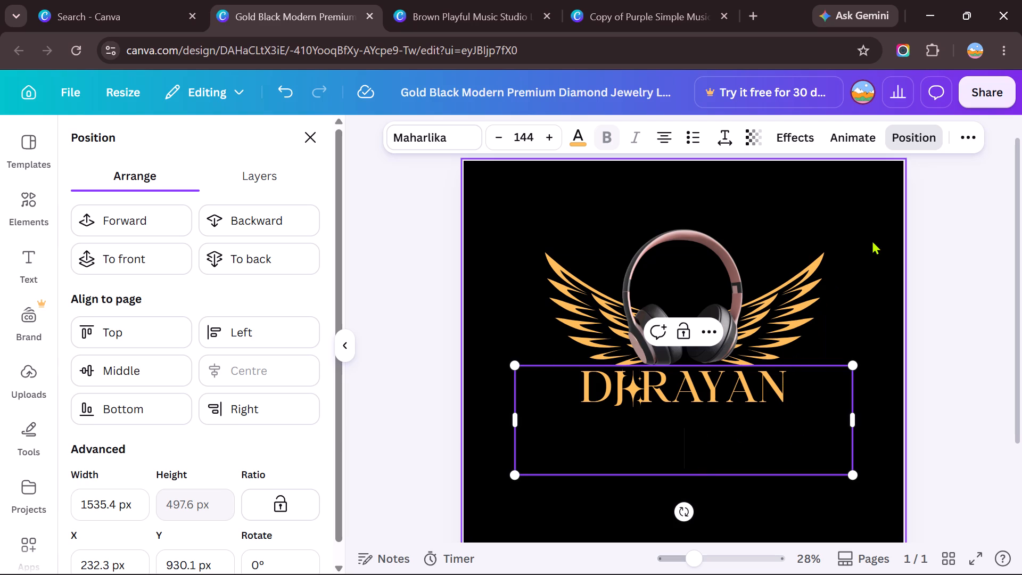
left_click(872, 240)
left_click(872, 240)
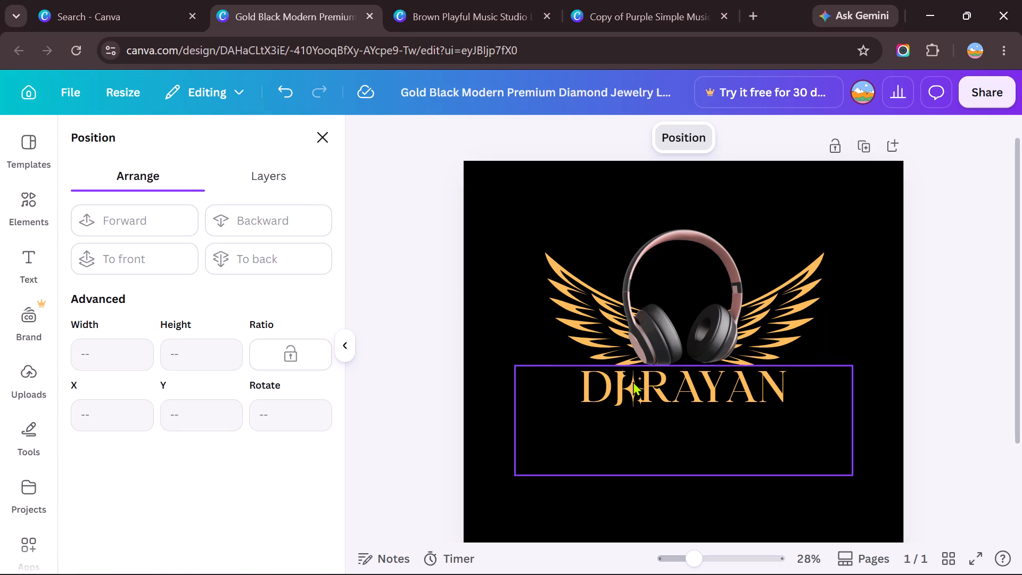
Move the DJ RAYAN text down clear of the small gold sparkle and delete the sparkle.
left_click_drag(653, 401, 656, 446)
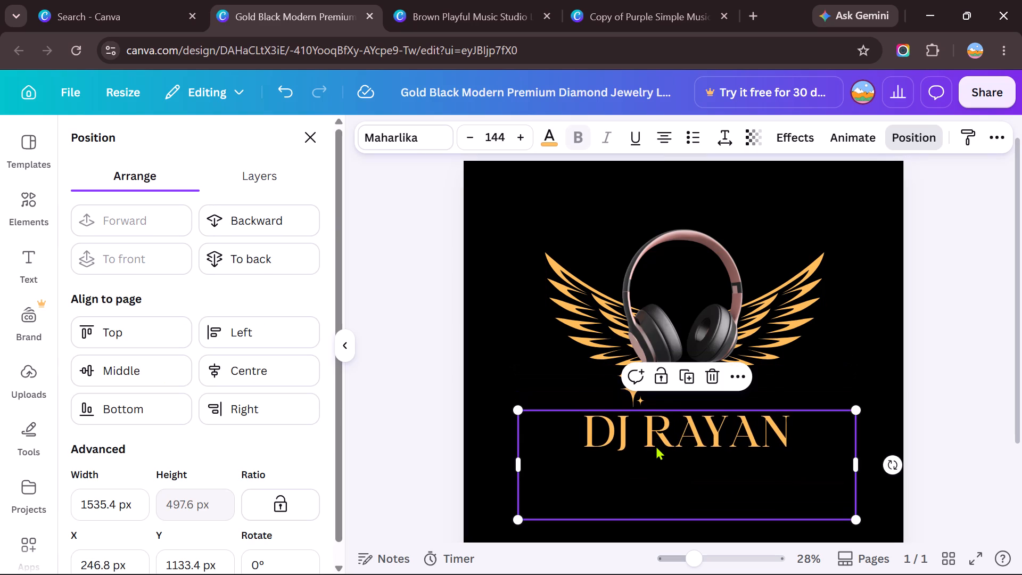
left_click(633, 388)
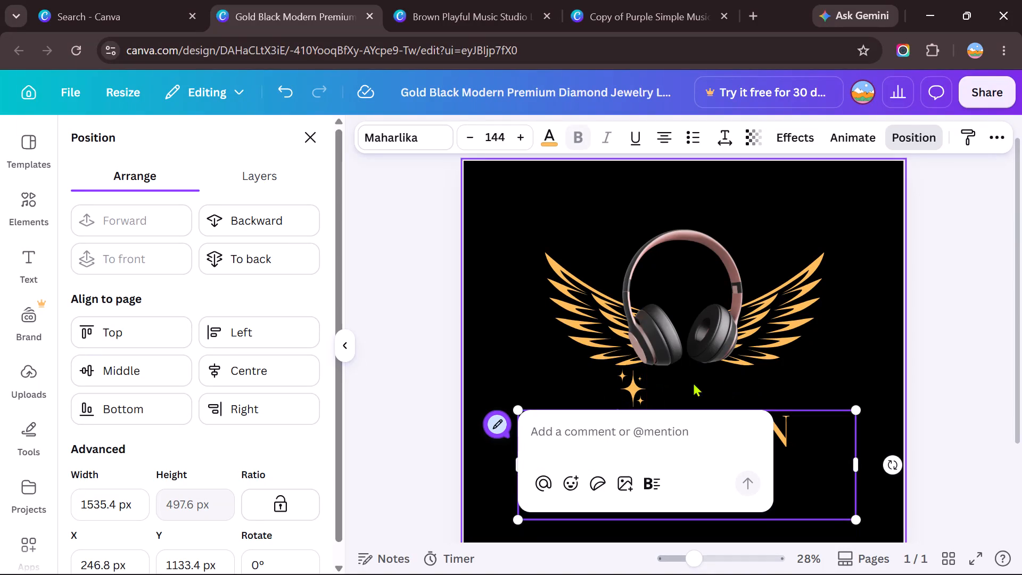
left_click(632, 397)
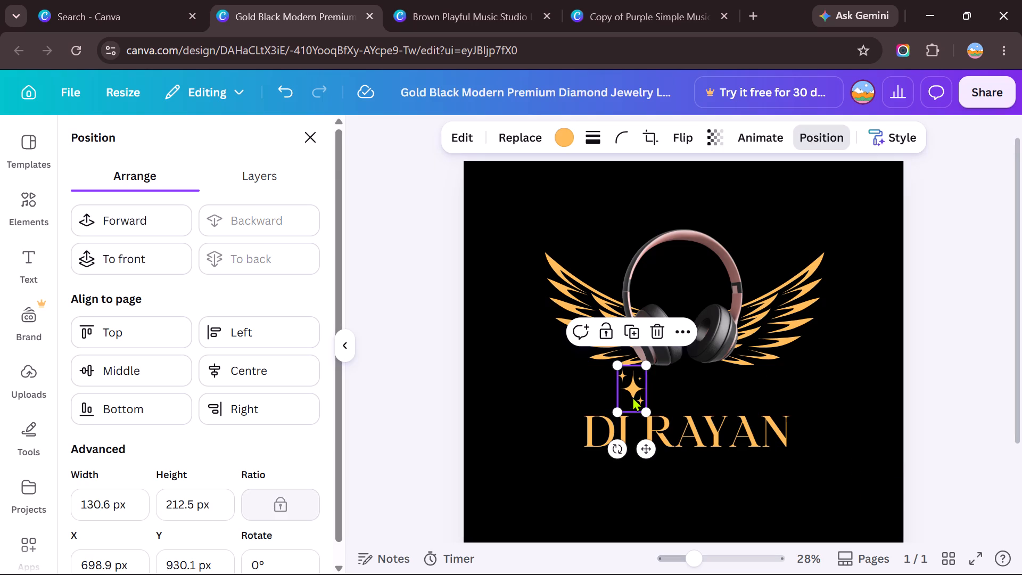
left_click(656, 331)
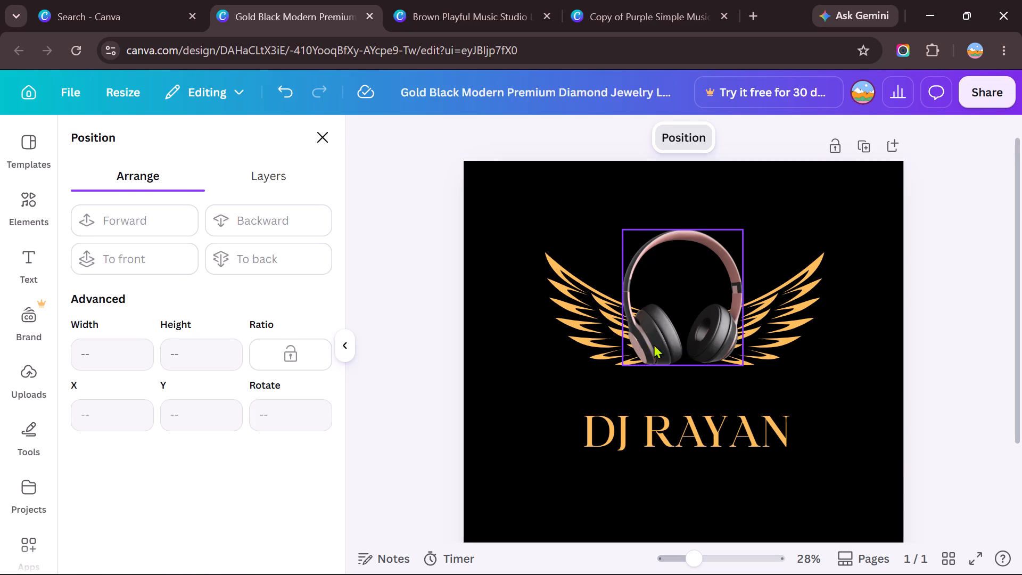
Move the DJ RAYAN text back up beneath the wings, at about X 265, Y 959 px.
left_click_drag(688, 425, 696, 392)
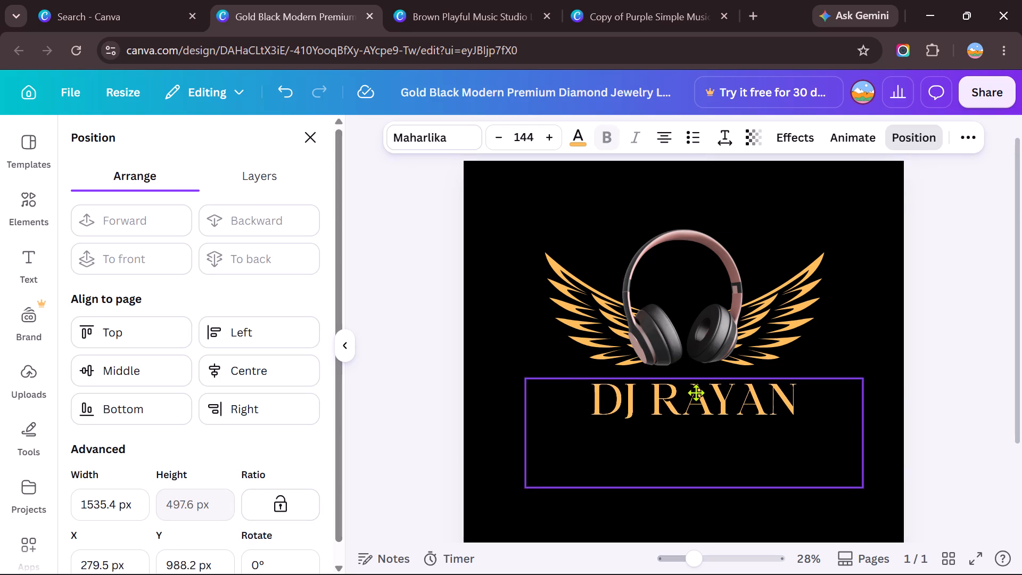
left_click_drag(696, 392, 696, 387)
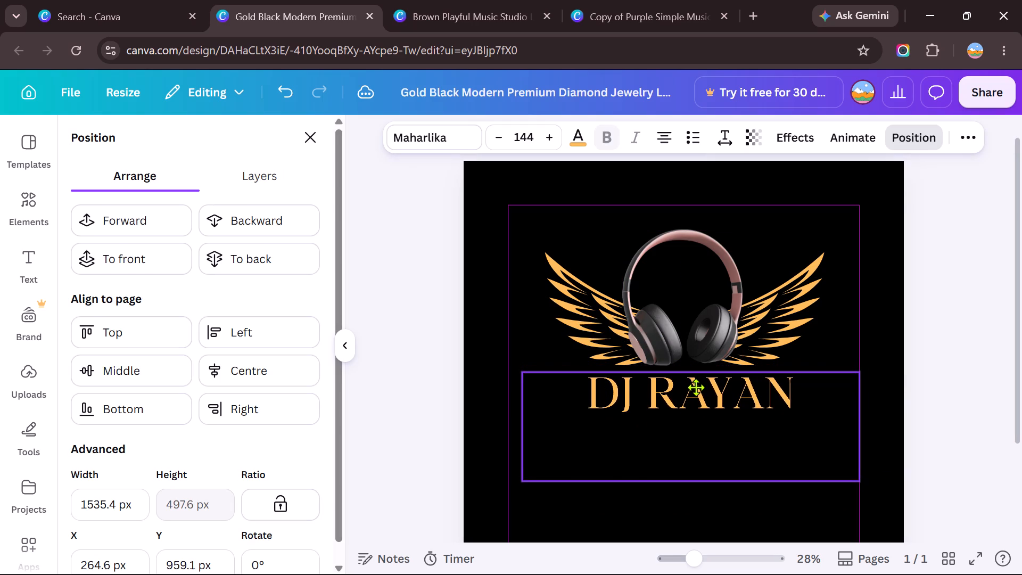
left_click_drag(696, 387, 696, 387)
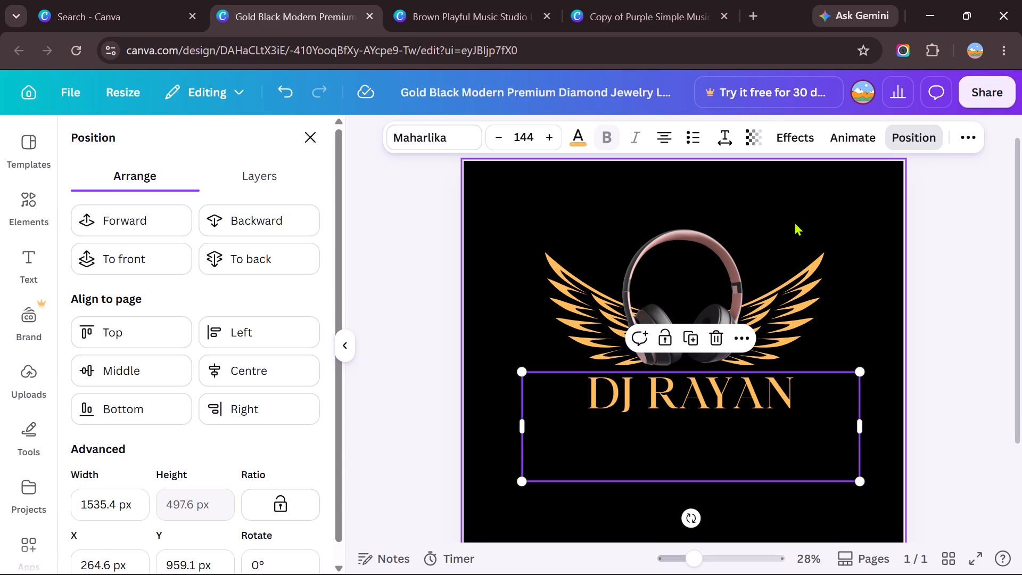
left_click(794, 221)
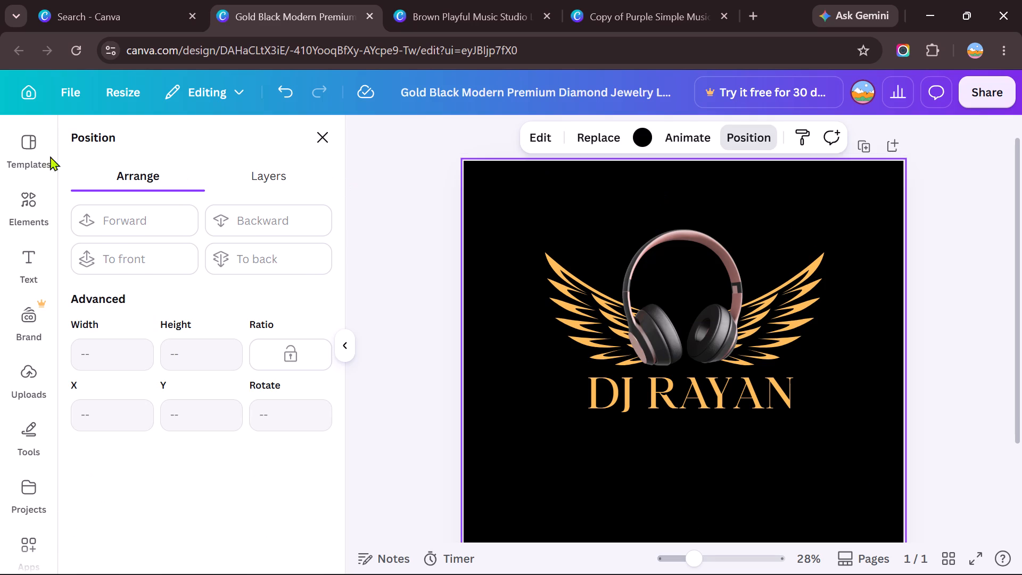
Browse the recommended elements, including headphones, sparkles, stars and line ornaments, for another graphic for the logo.
left_click(28, 203)
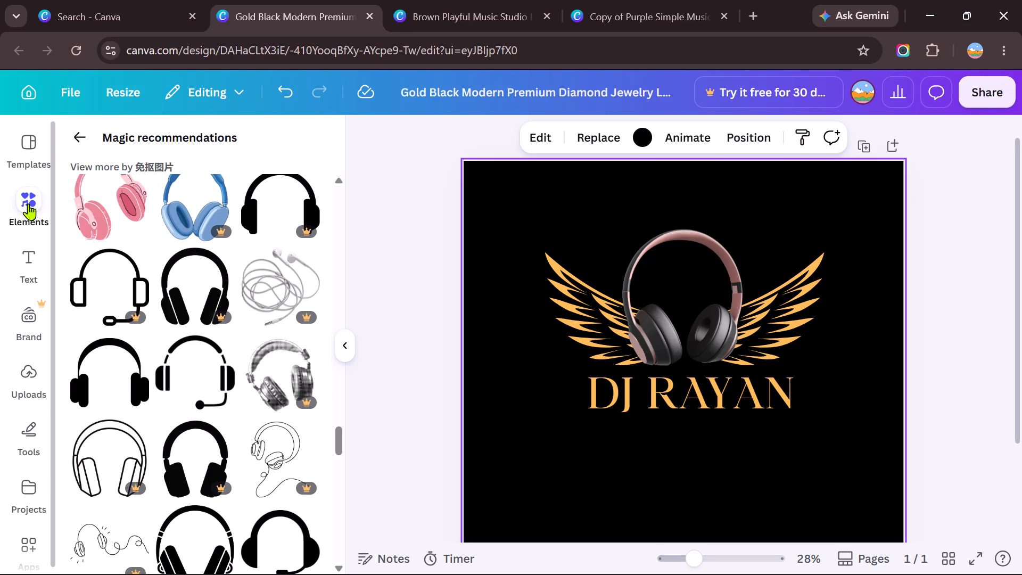
scroll(141, 327, "down", 3)
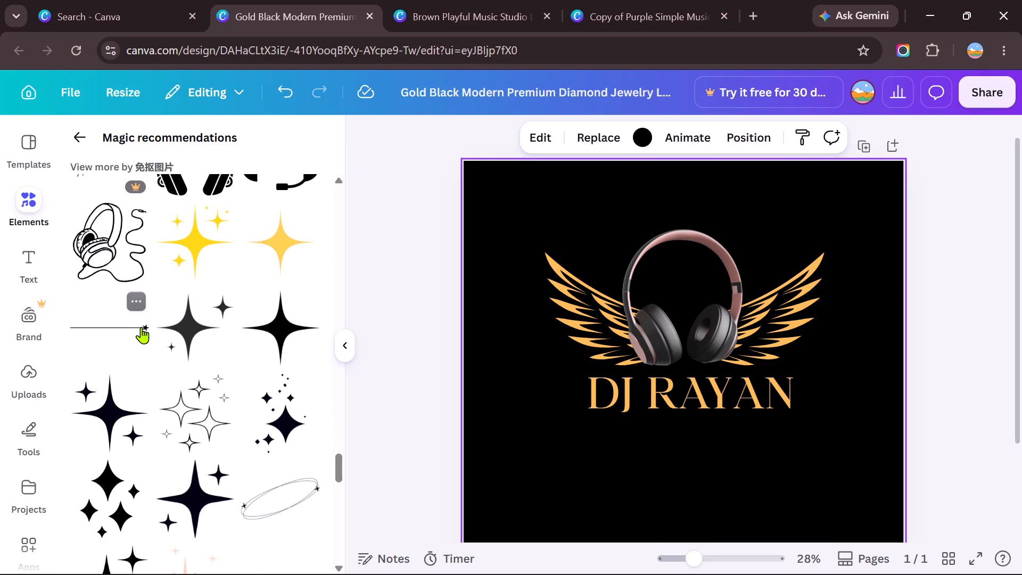
scroll(141, 327, "down", 3)
left_click(141, 327)
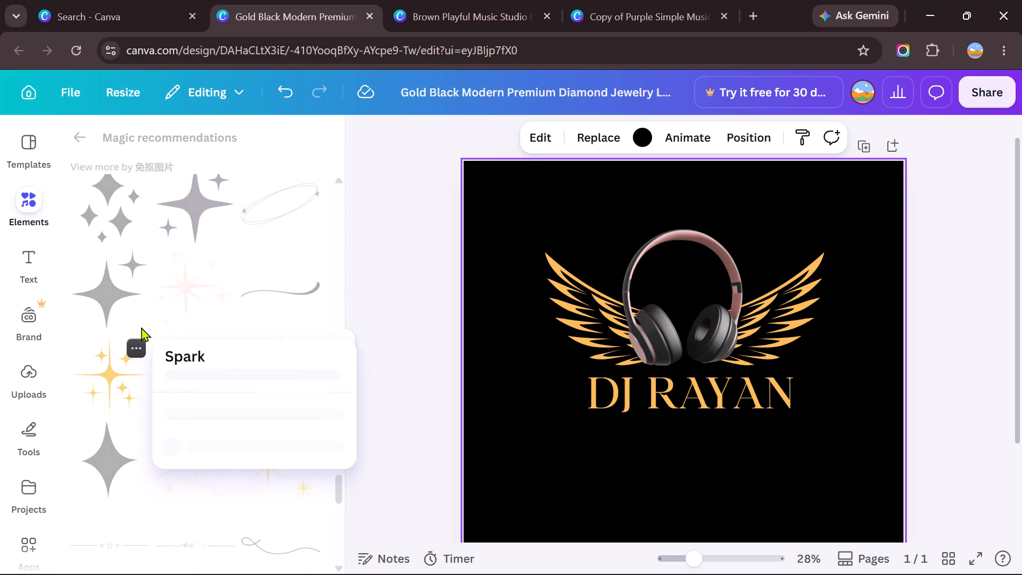
left_click(429, 252)
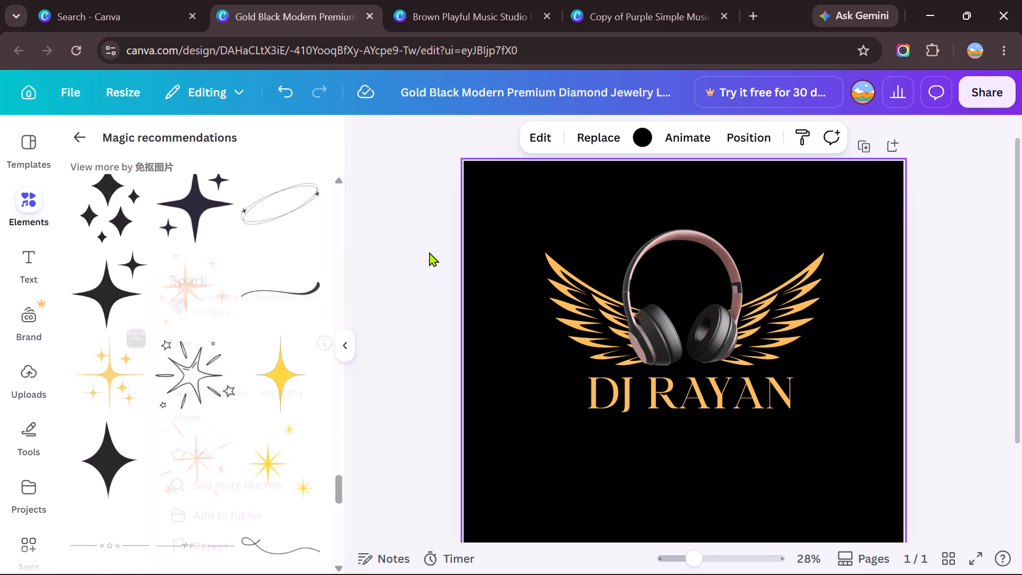
scroll(287, 319, "left", 1)
scroll(187, 447, "up", 1)
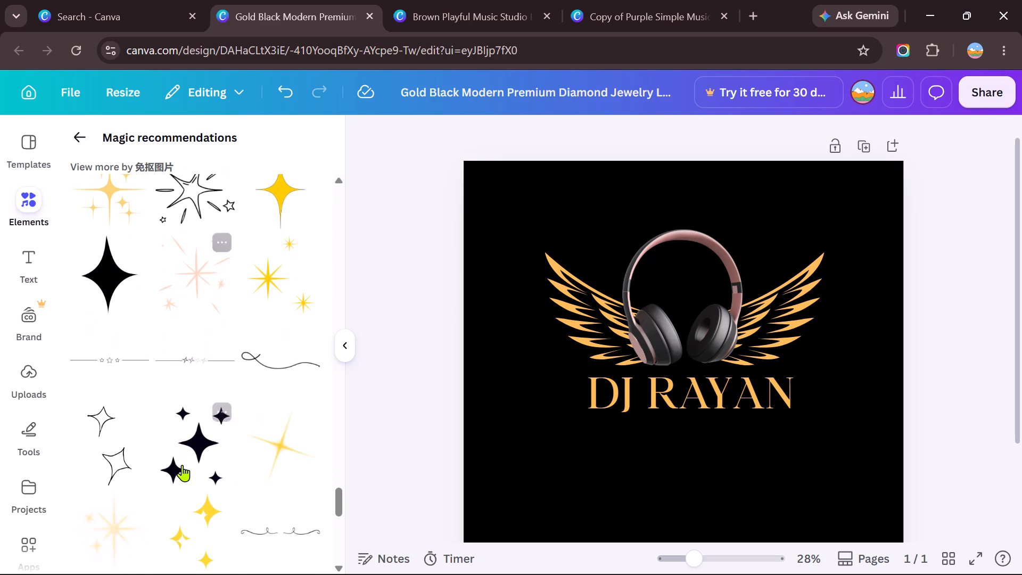
scroll(182, 465, "down", 6)
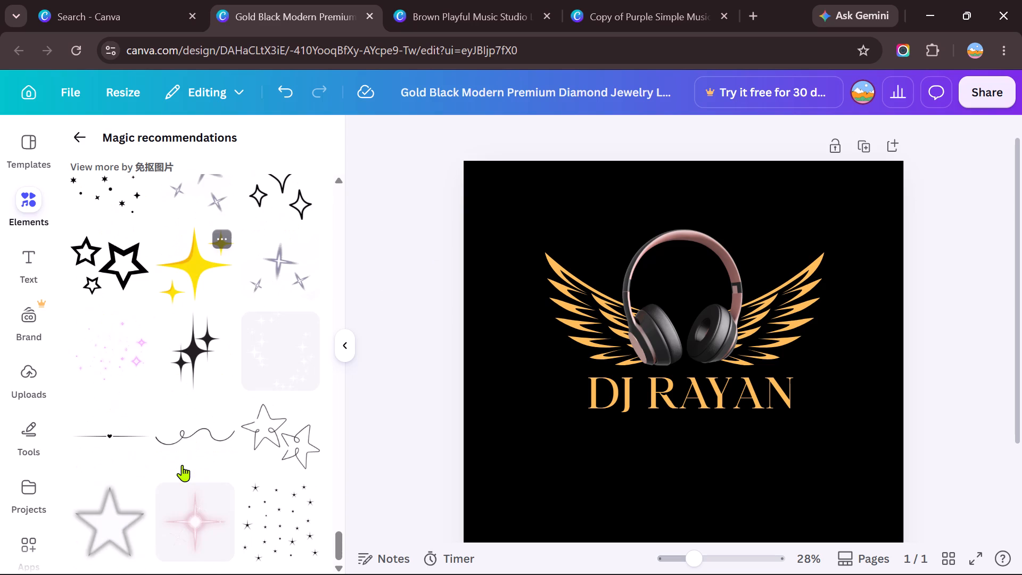
scroll(182, 465, "down", 2)
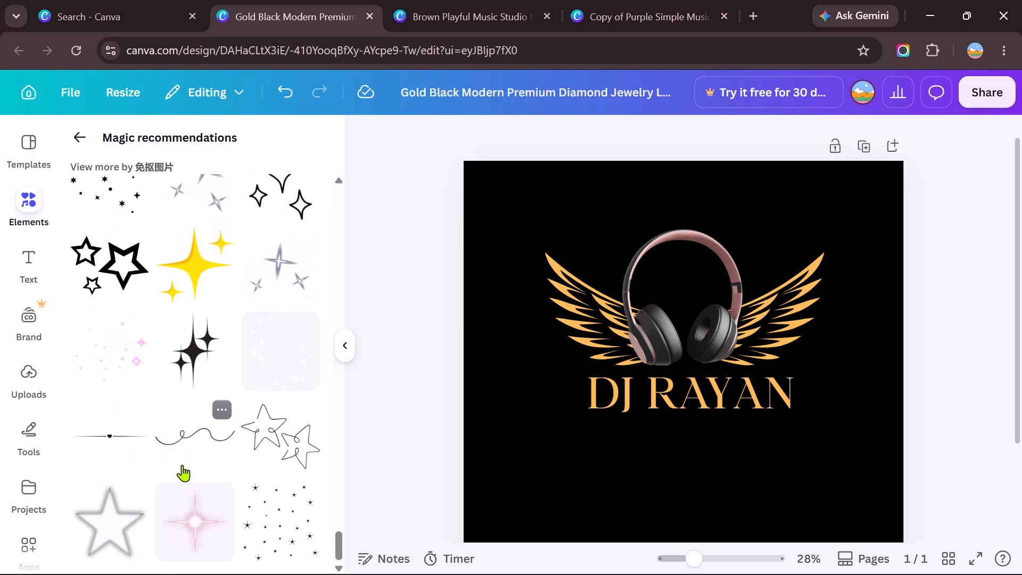
scroll(182, 465, "up", 15)
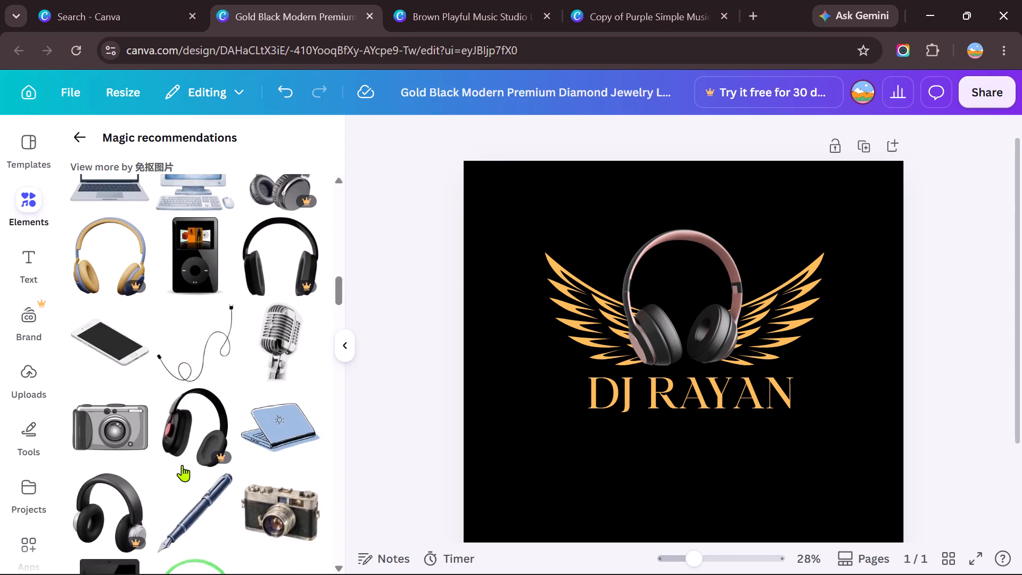
scroll(182, 465, "up", 10)
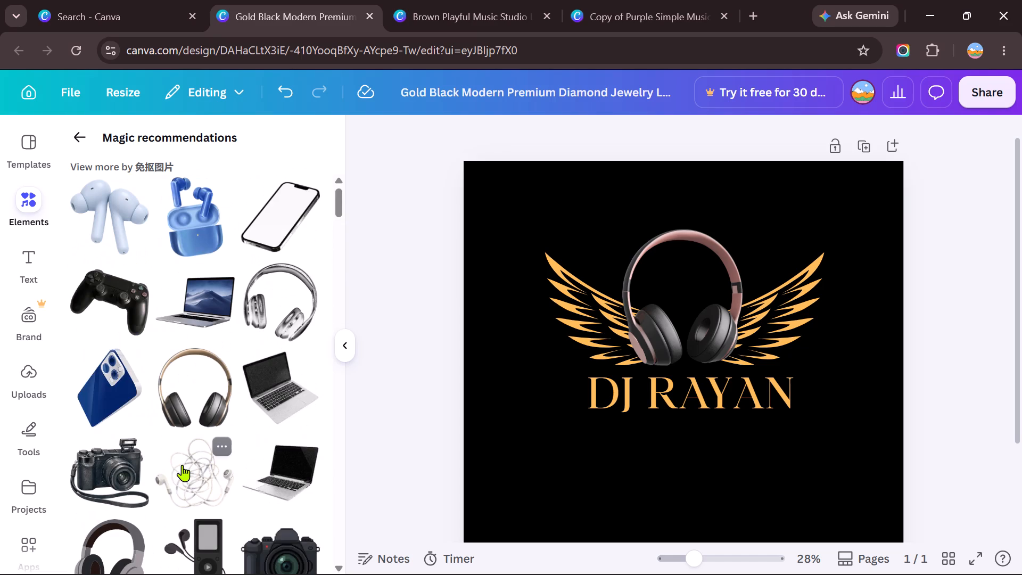
left_click(17, 267)
left_click(29, 212)
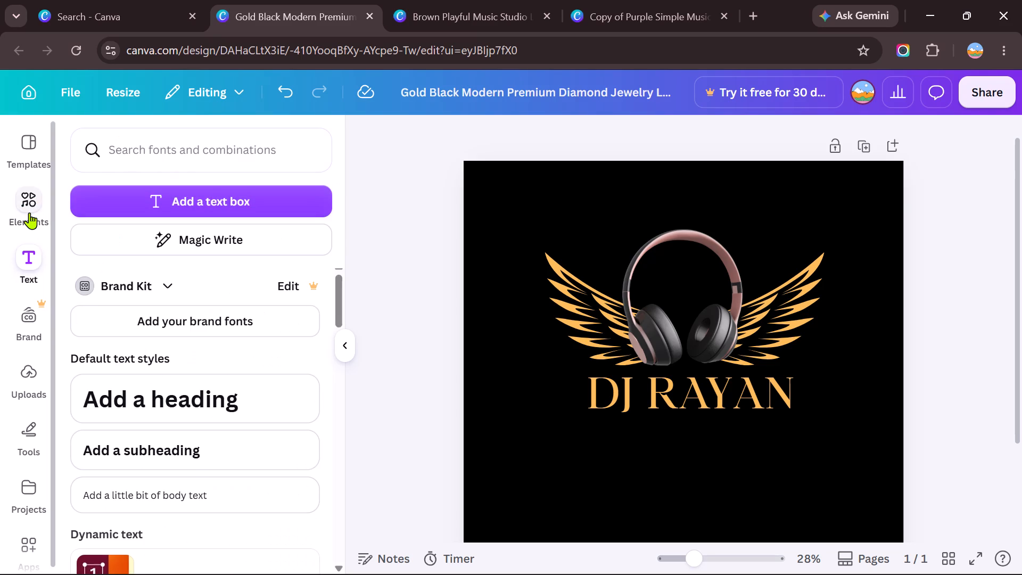
scroll(149, 327, "up", 1)
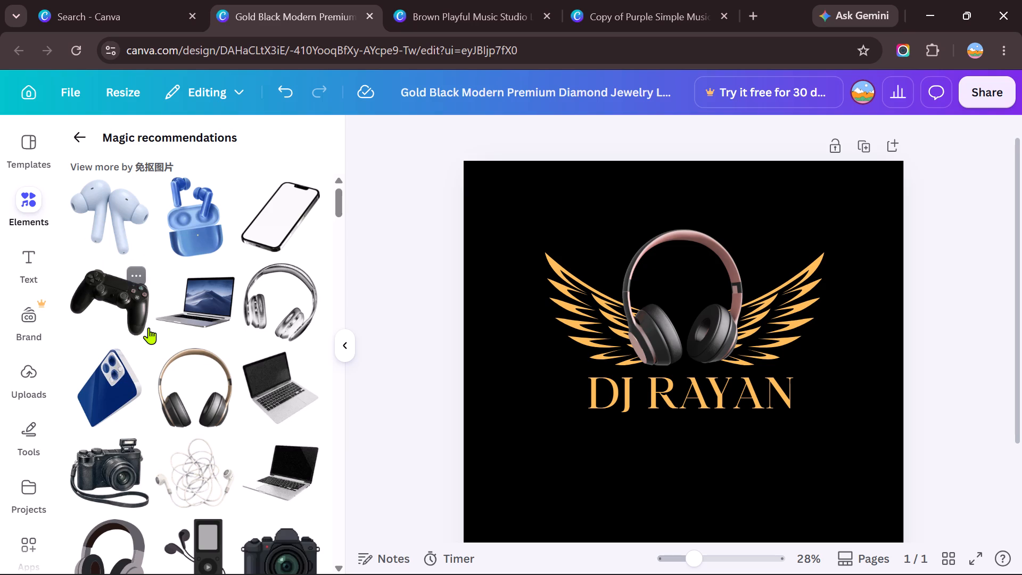
scroll(149, 327, "up", 1)
scroll(190, 385, "down", 4)
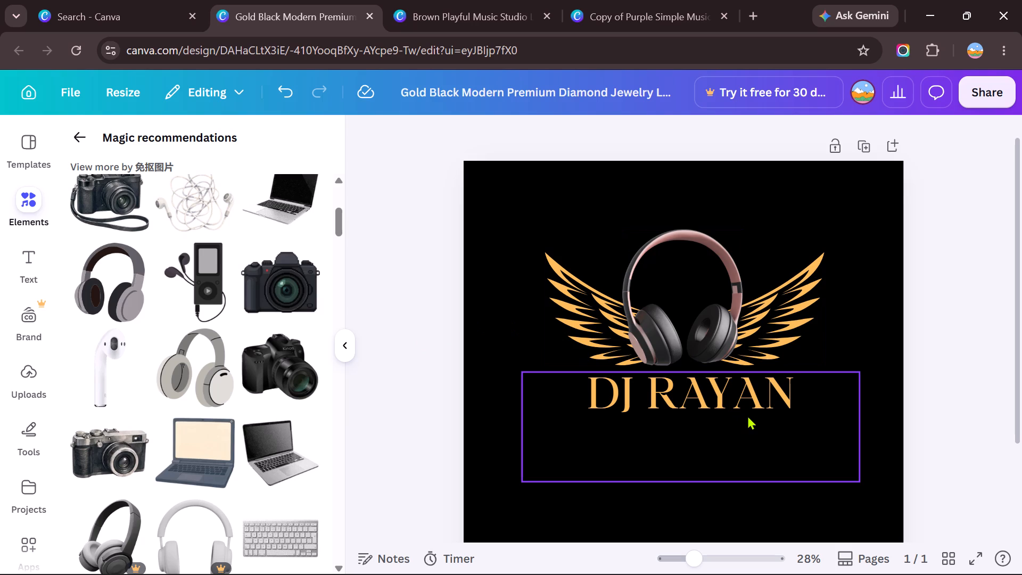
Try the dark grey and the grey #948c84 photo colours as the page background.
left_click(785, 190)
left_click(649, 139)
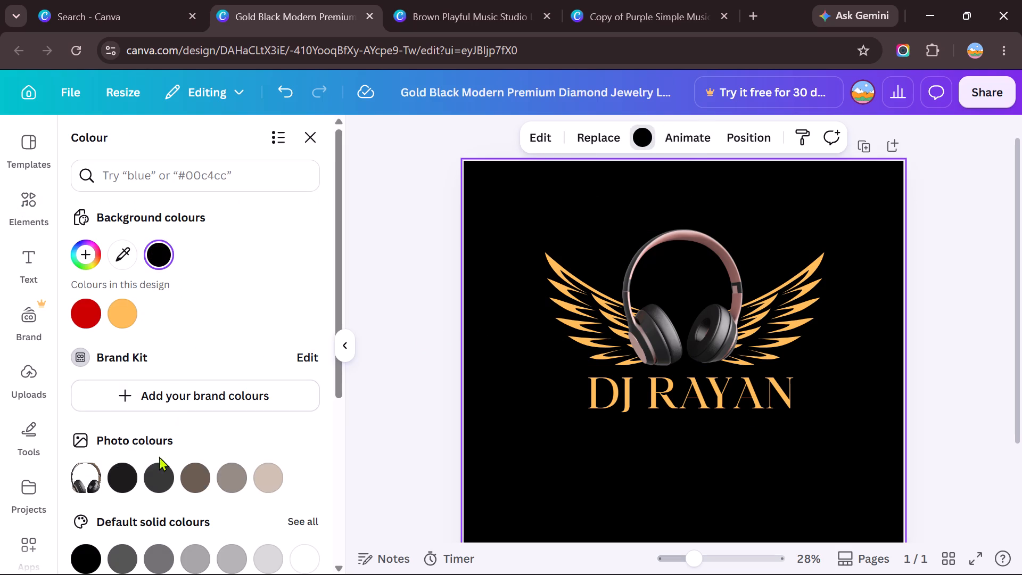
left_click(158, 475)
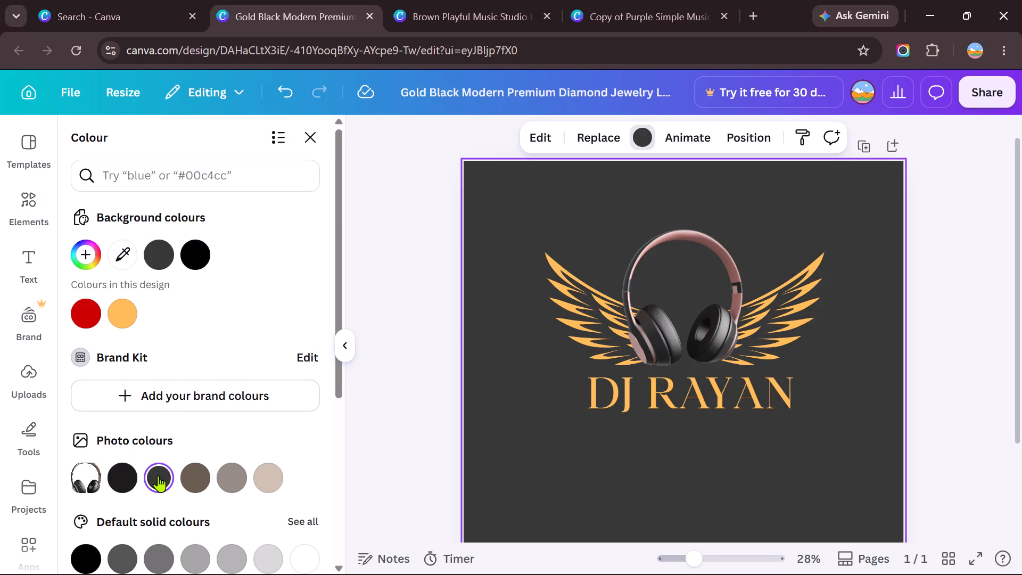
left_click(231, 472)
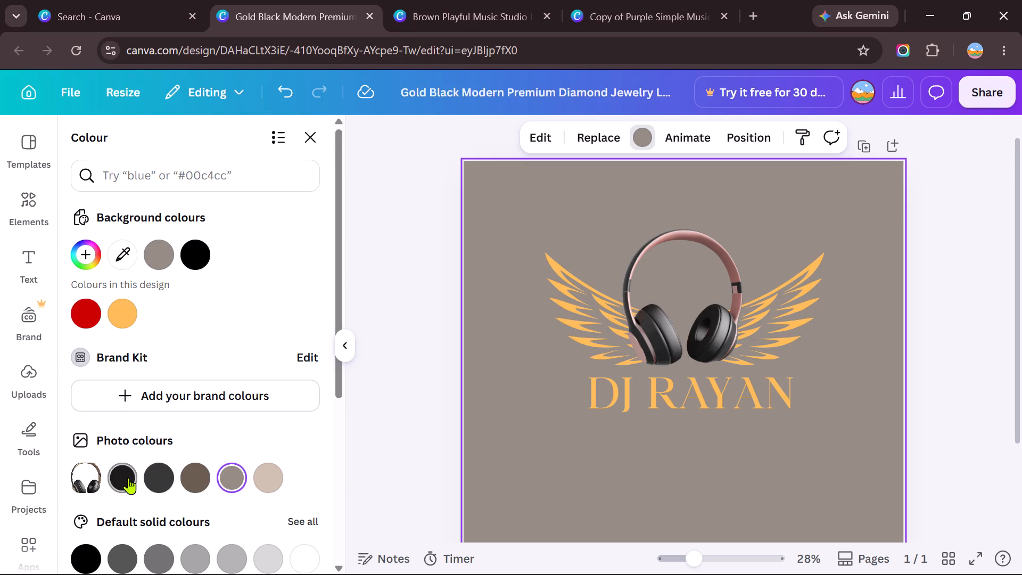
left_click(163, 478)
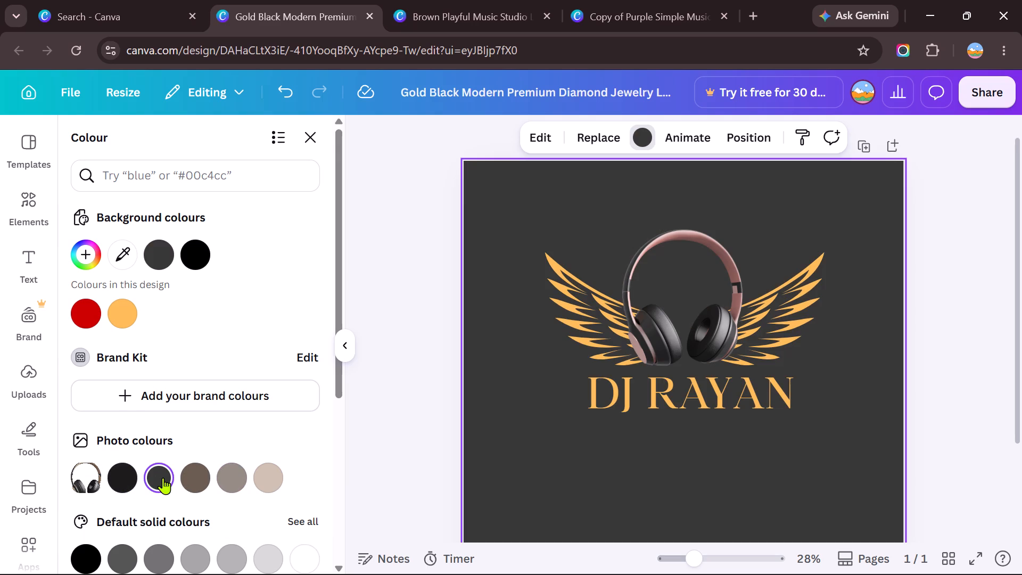
Set the page background to the black-to-gold default gradient.
scroll(296, 470, "down", 3)
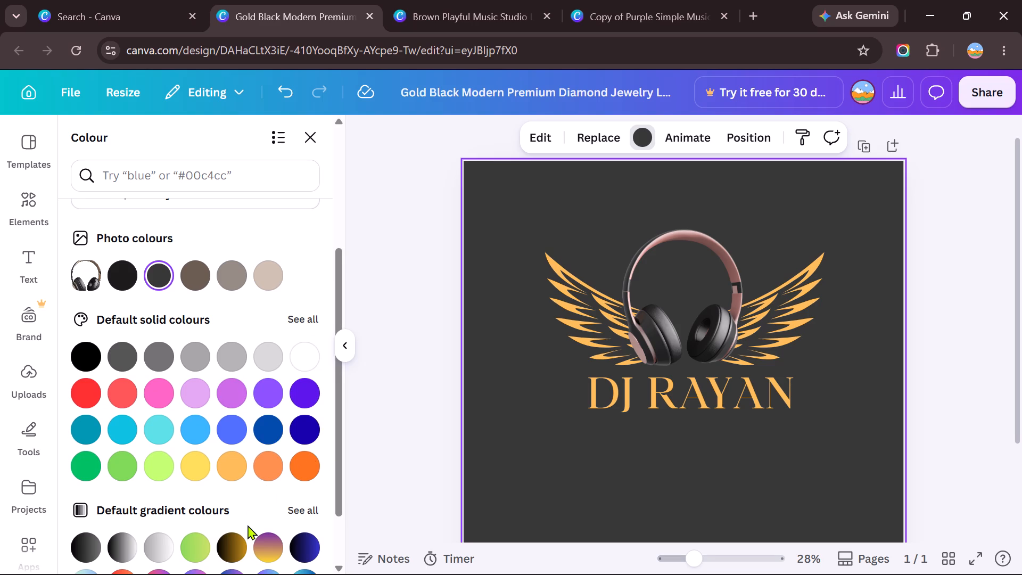
left_click(235, 548)
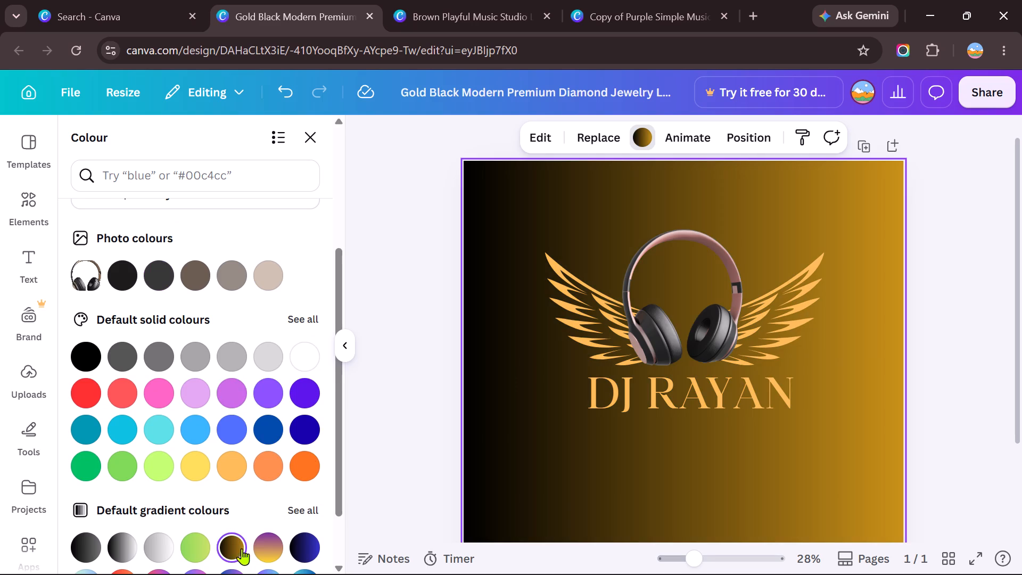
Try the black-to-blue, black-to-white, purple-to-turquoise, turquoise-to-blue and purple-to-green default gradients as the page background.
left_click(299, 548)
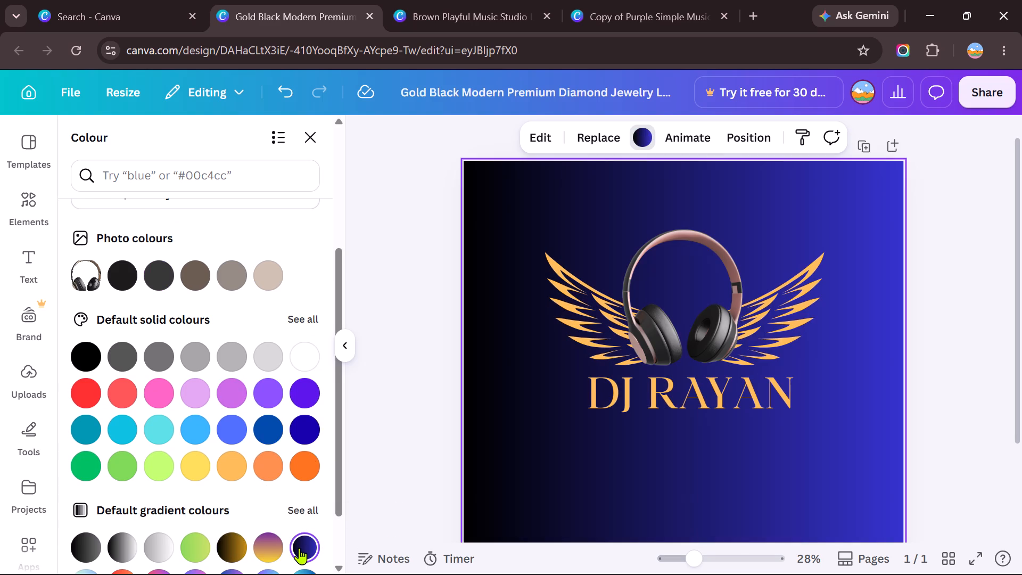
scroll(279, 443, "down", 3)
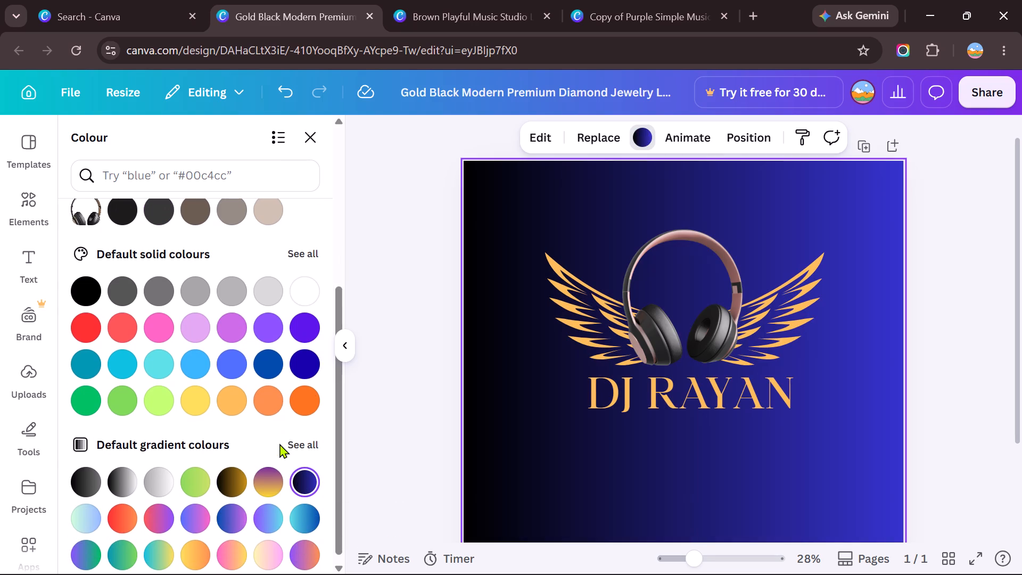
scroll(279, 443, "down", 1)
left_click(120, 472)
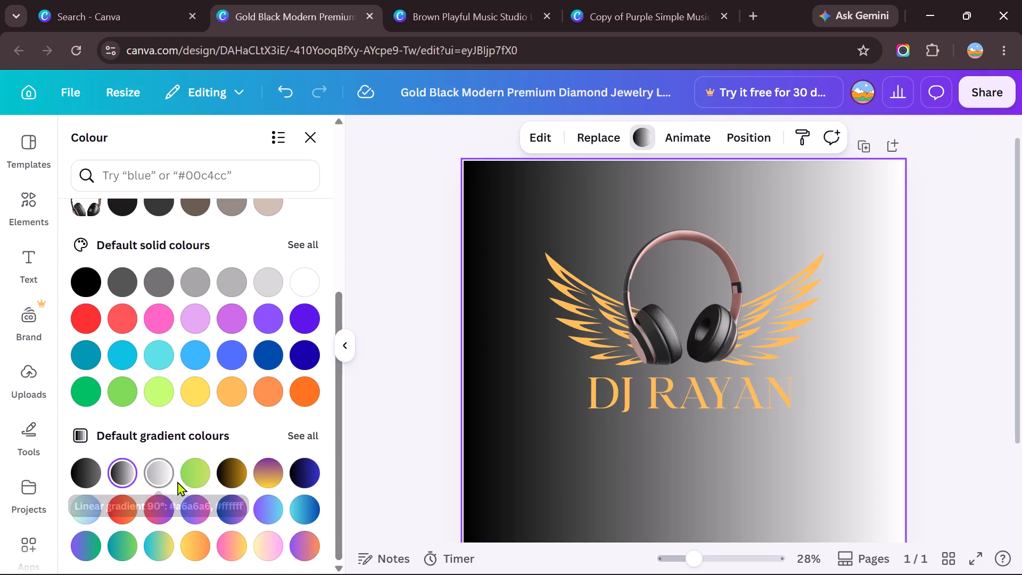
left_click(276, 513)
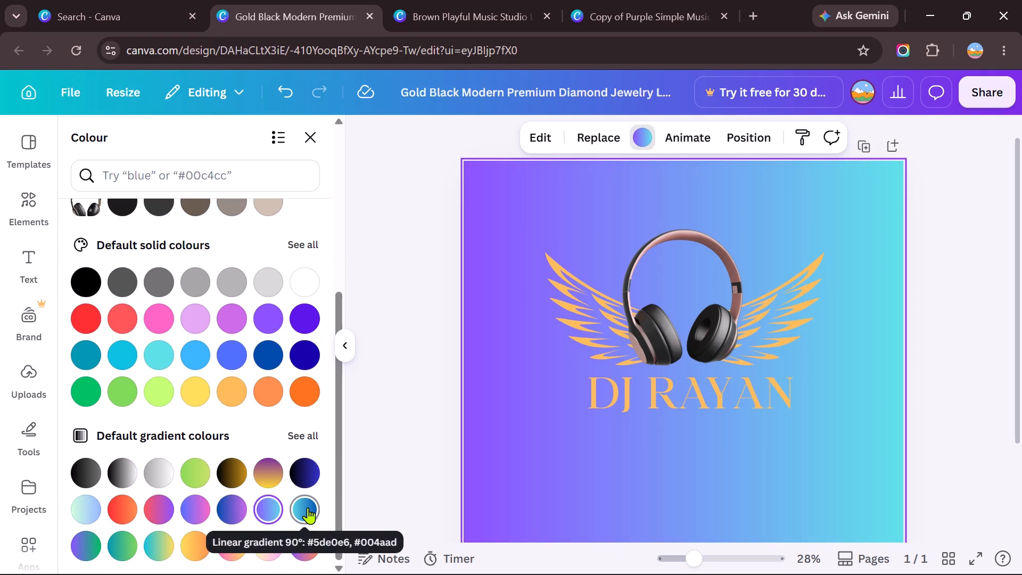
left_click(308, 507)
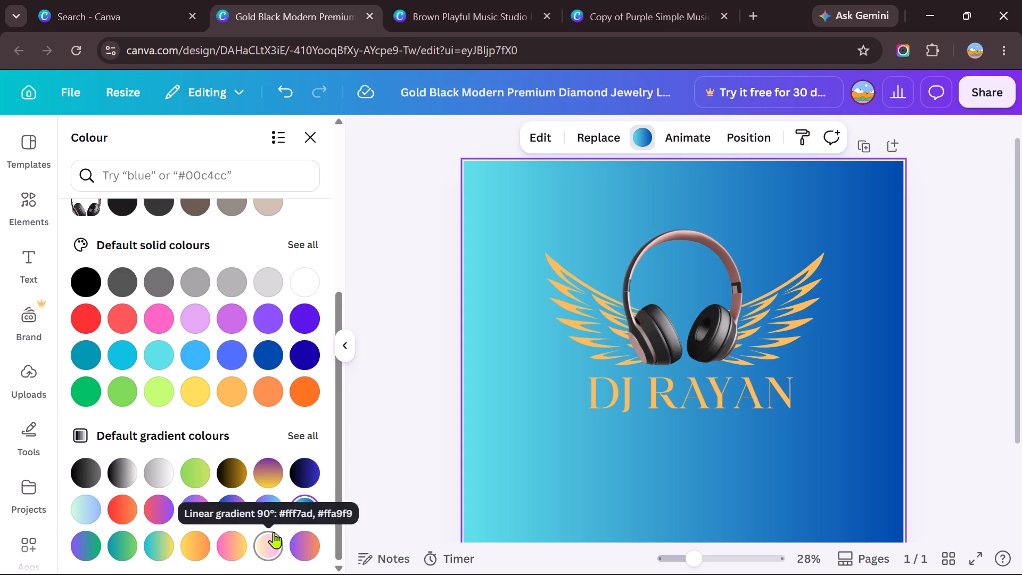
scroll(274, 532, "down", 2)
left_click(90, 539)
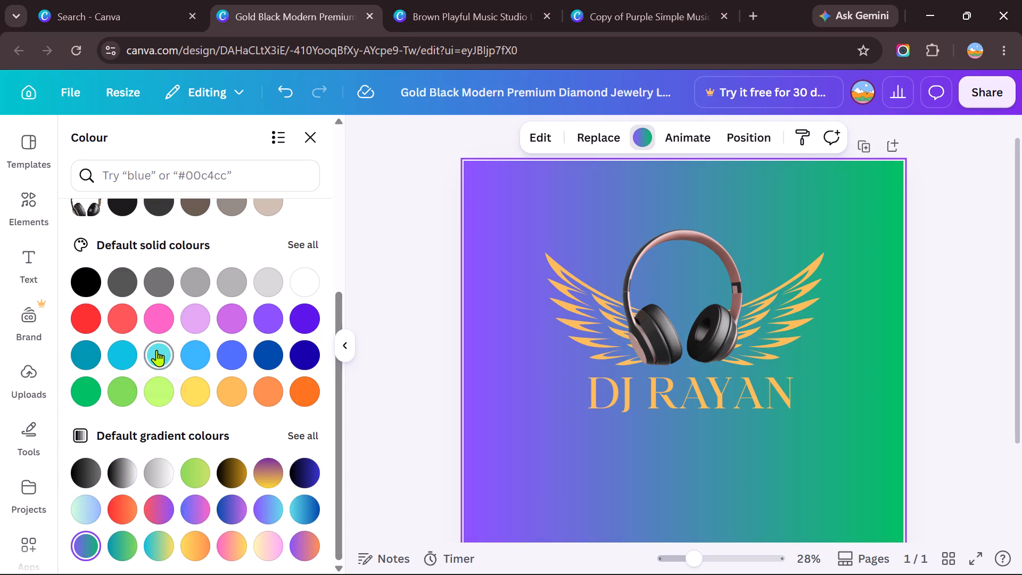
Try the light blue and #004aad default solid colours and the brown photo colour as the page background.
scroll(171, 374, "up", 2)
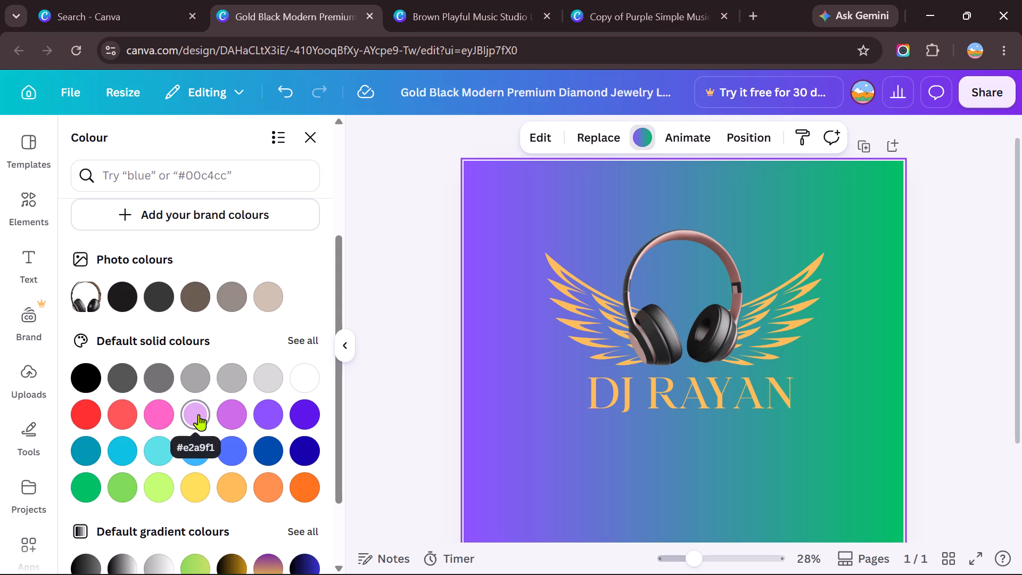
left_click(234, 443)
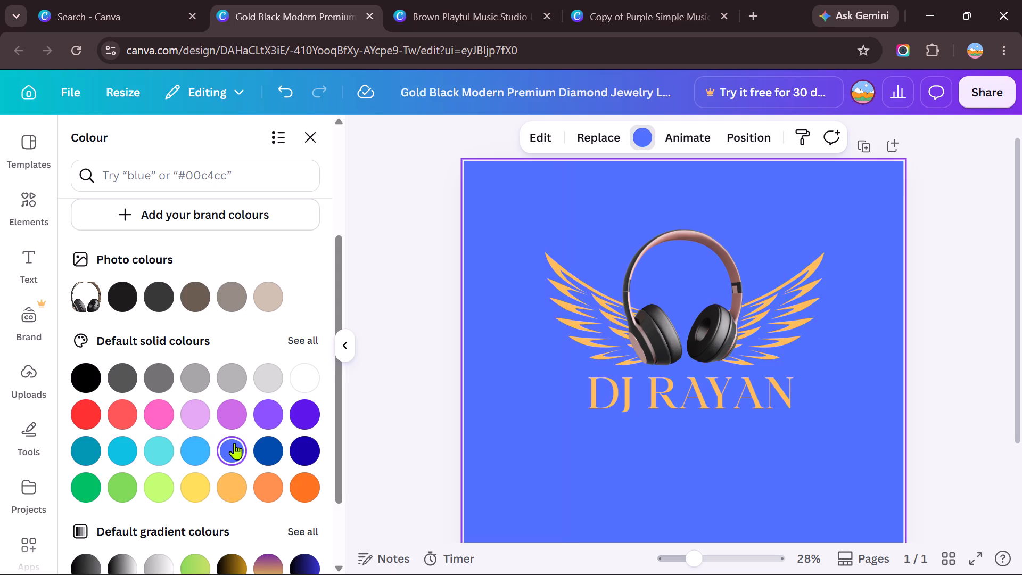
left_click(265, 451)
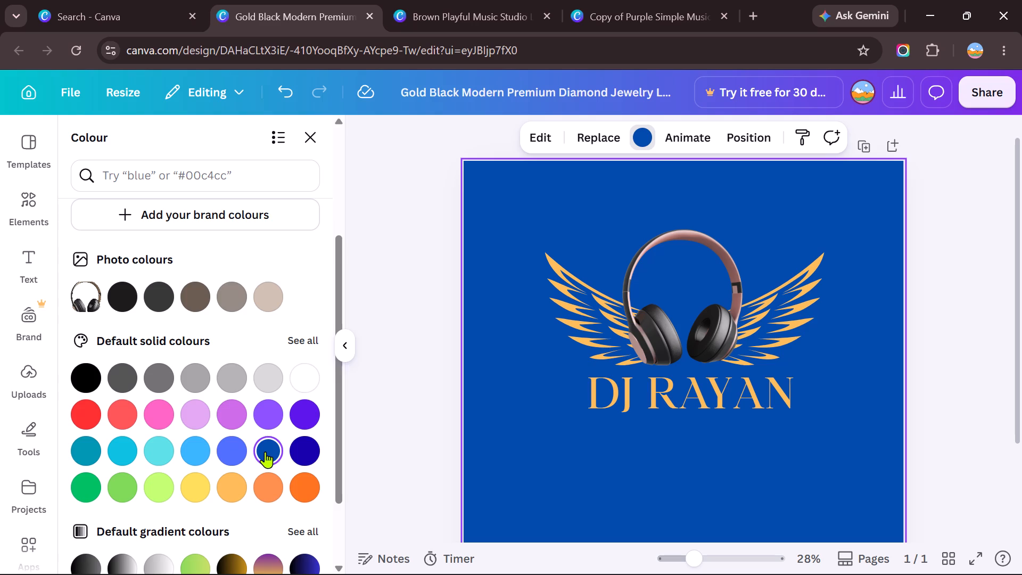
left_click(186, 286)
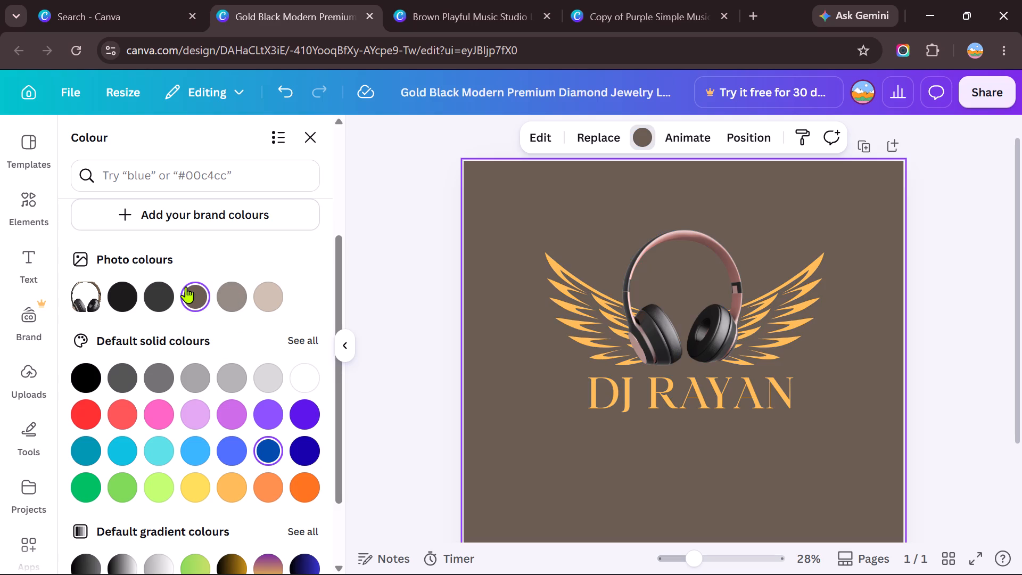
Set the page background to the dark grey photo colour, the second darkest of the headphones' swatches.
left_click(159, 294)
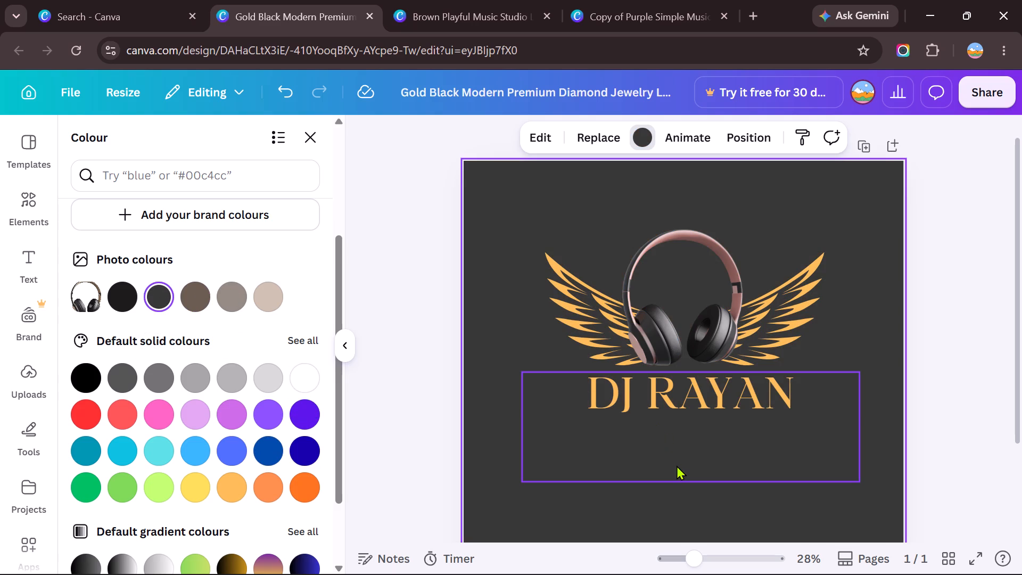
Browse the recommended and recently used fonts for the DJ RAYAN text.
left_click(712, 399)
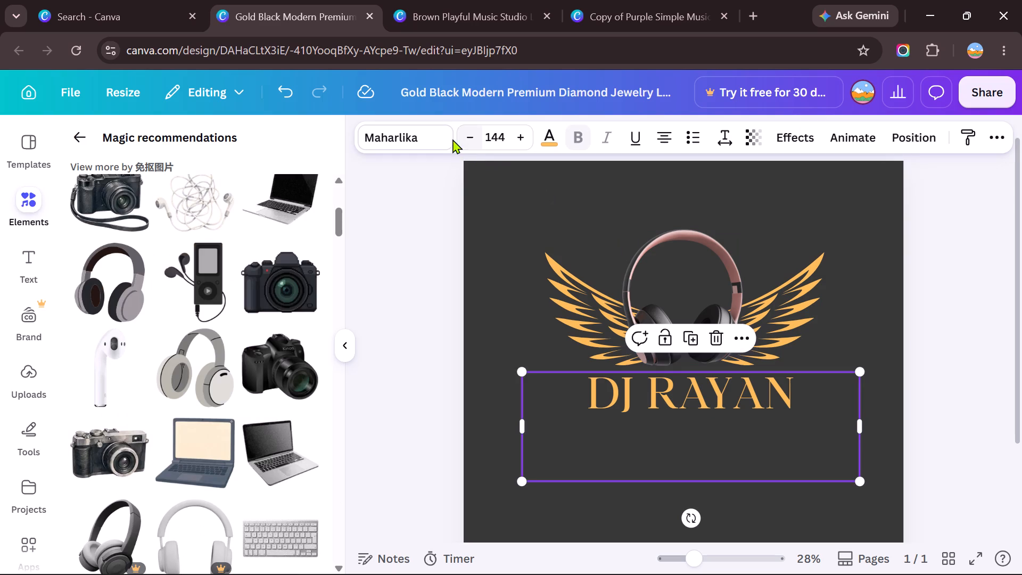
left_click(438, 133)
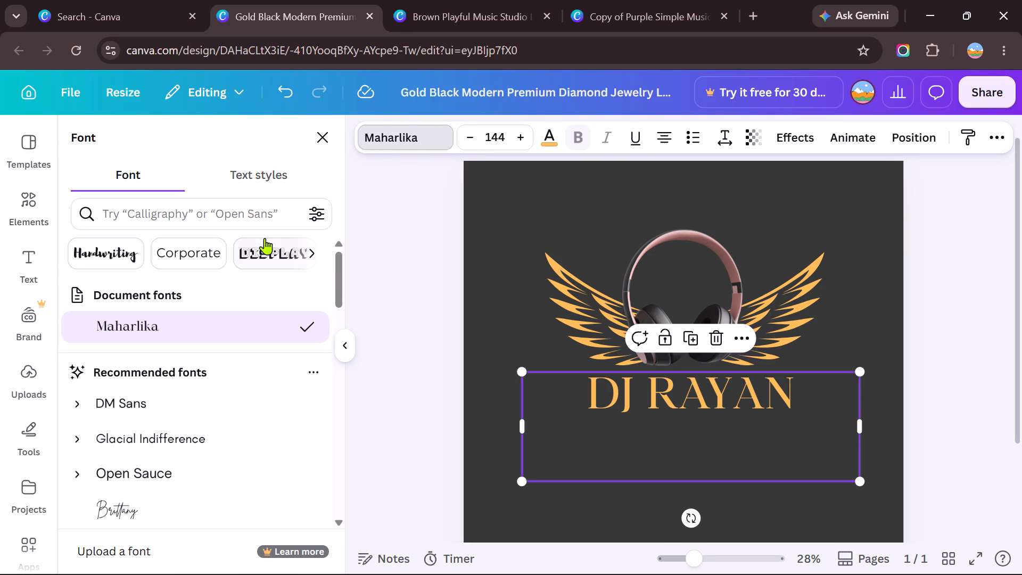
scroll(203, 333, "down", 4)
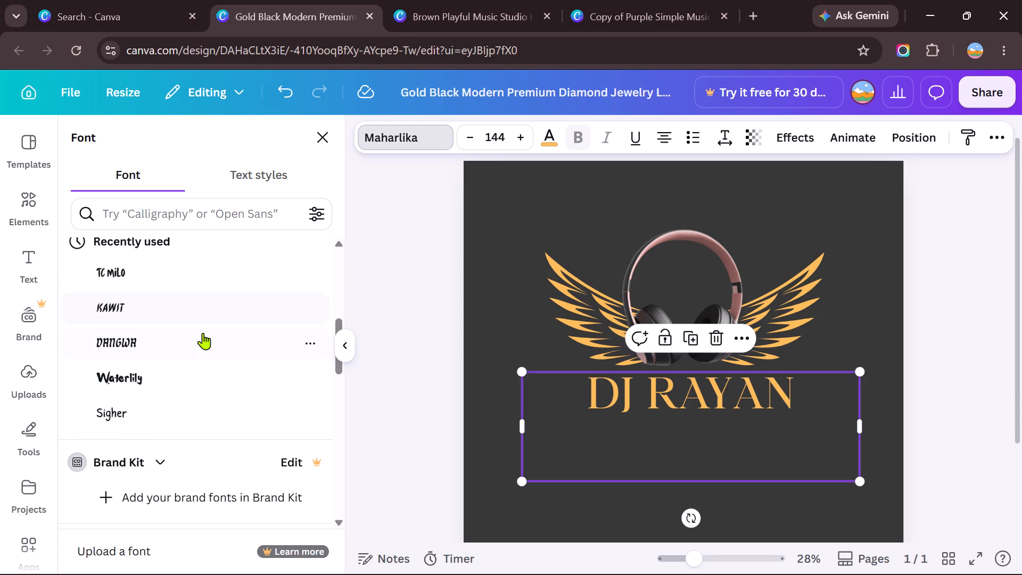
scroll(203, 333, "down", 1)
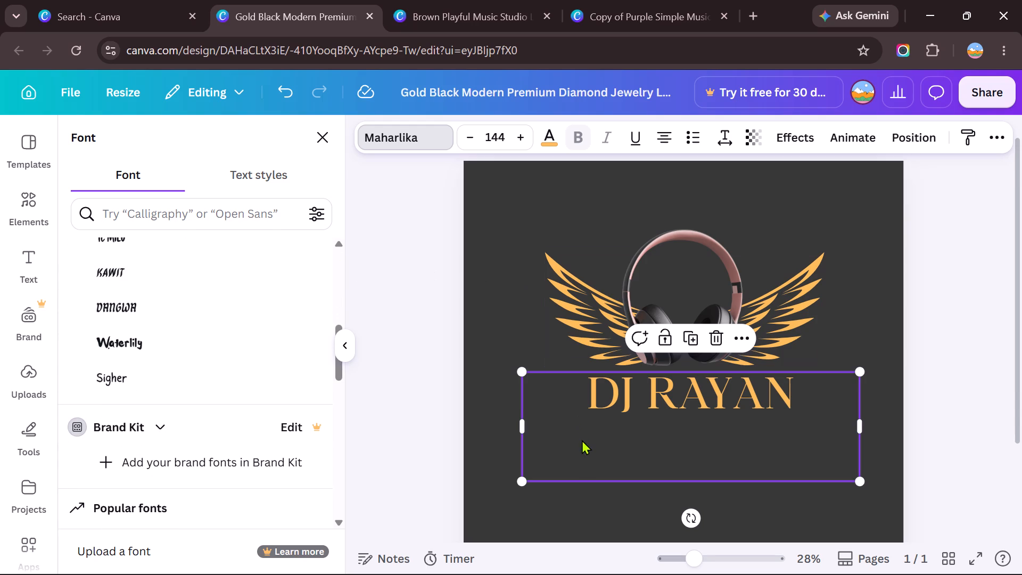
left_click(613, 393)
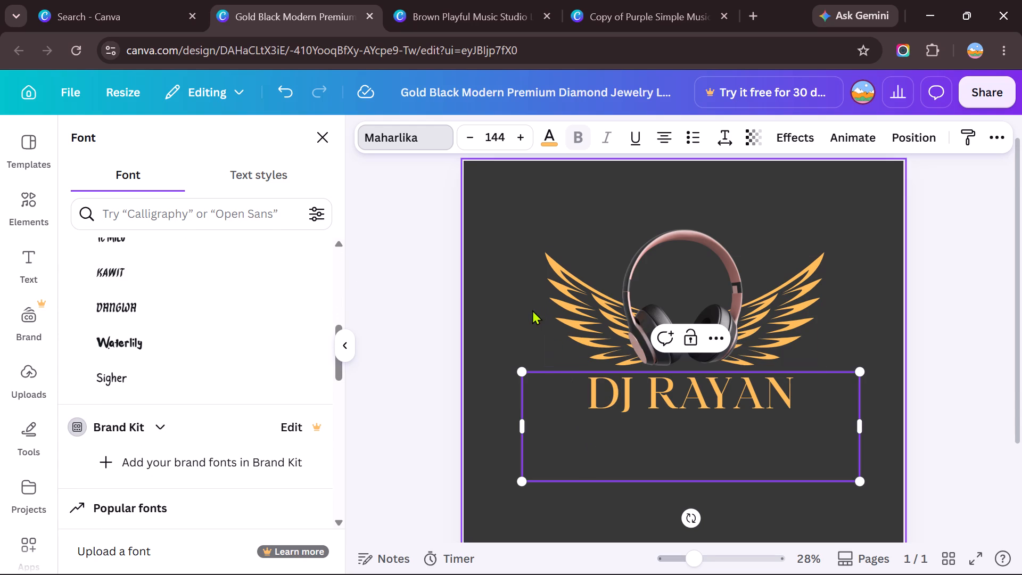
left_click(504, 309)
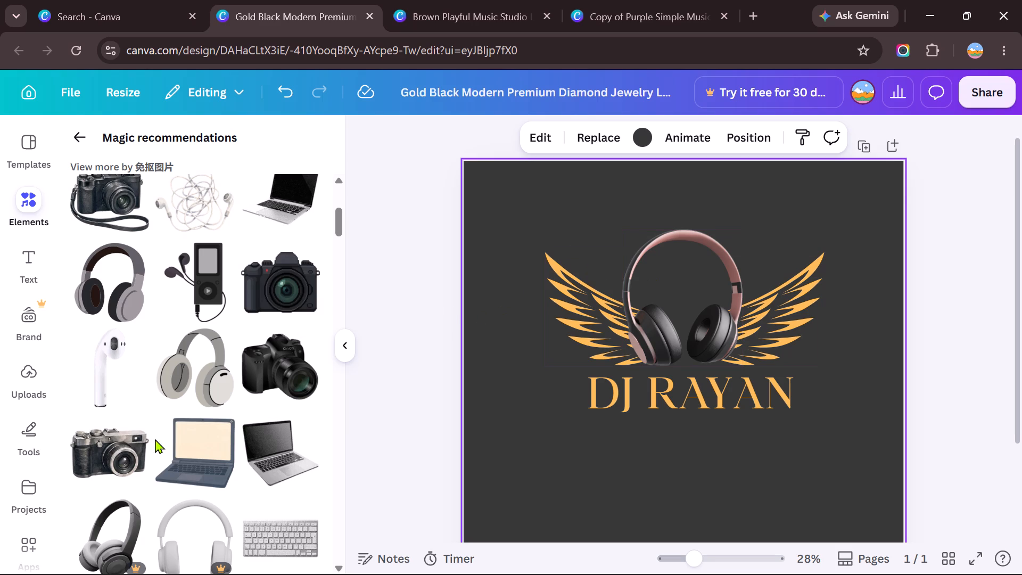
Browse the magic recommendations for another graphic that suits the headphones logo.
scroll(155, 439, "down", 9)
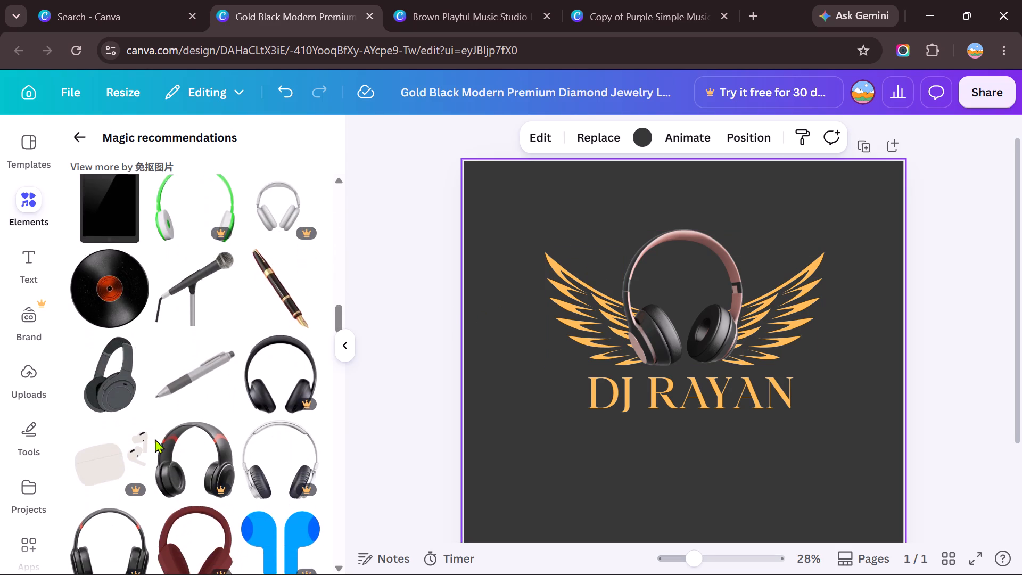
scroll(155, 439, "down", 15)
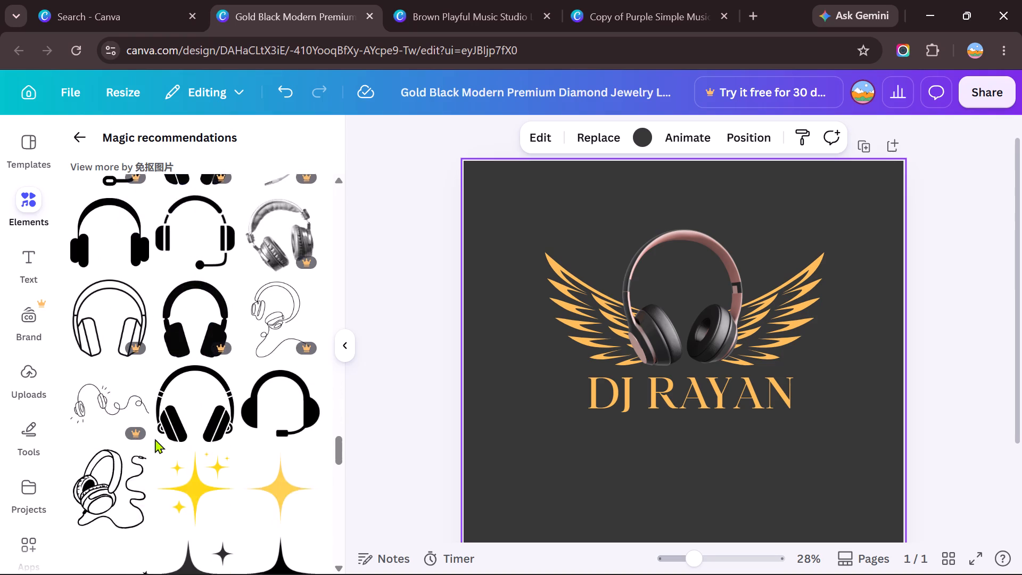
scroll(155, 439, "up", 17)
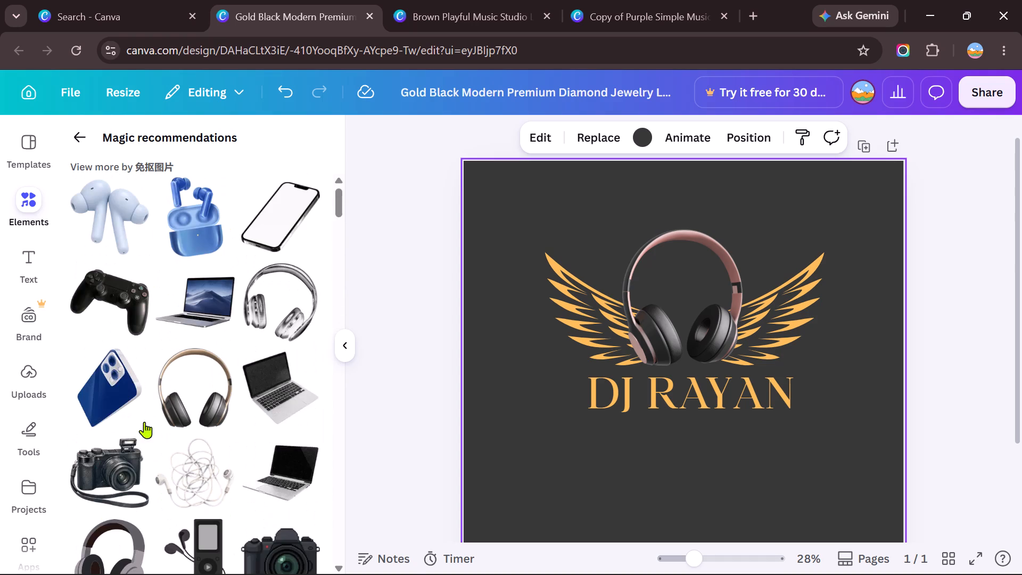
Add the flat gold crown from the recently used elements to the page.
left_click(24, 201)
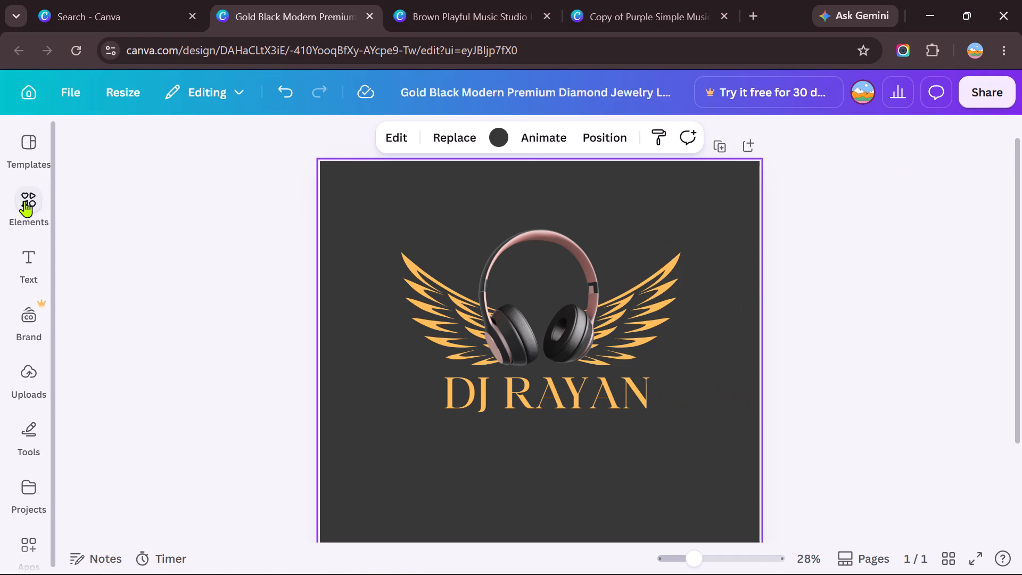
left_click(36, 149)
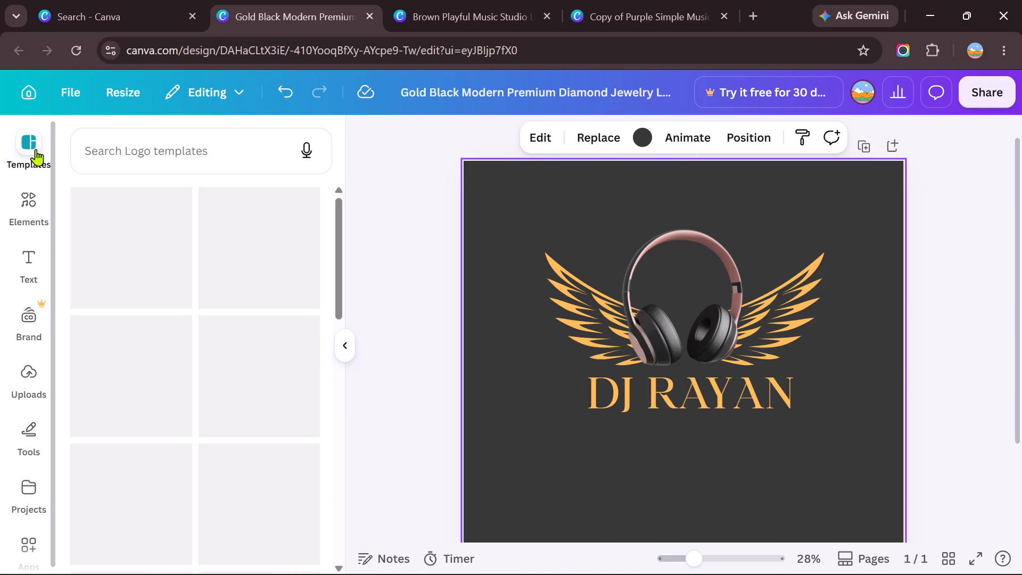
left_click(34, 201)
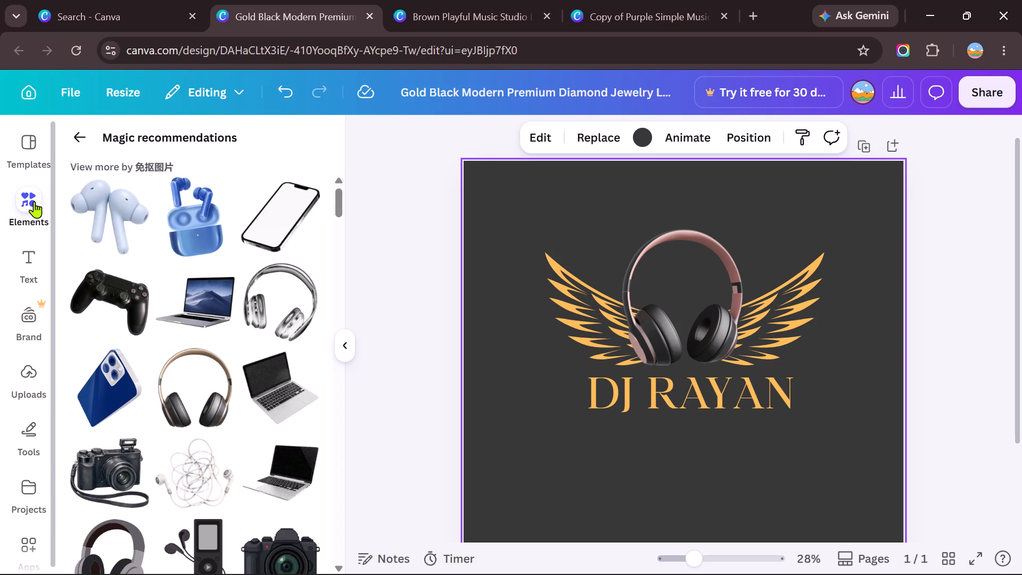
left_click(76, 139)
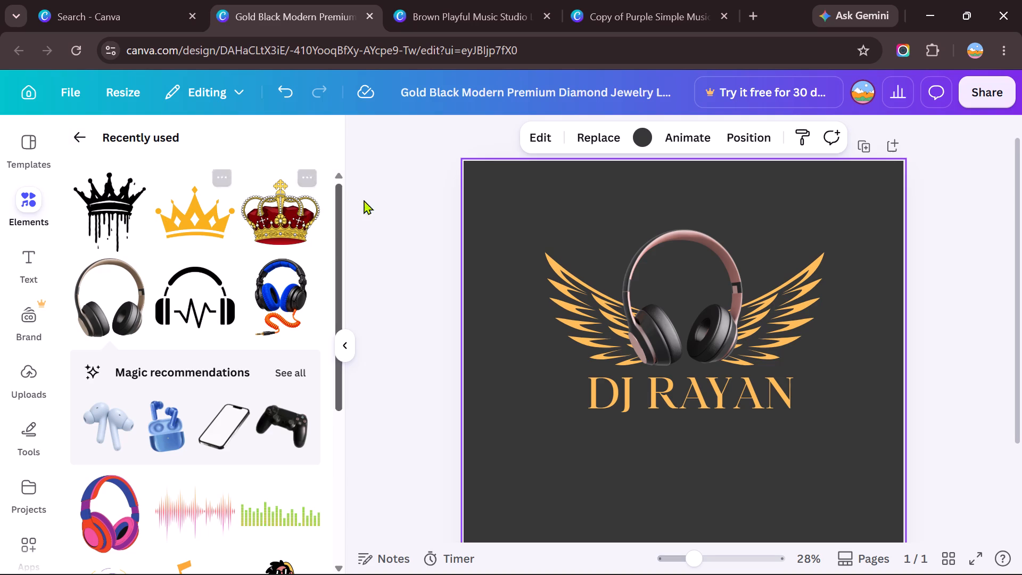
scroll(163, 316, "up", 1)
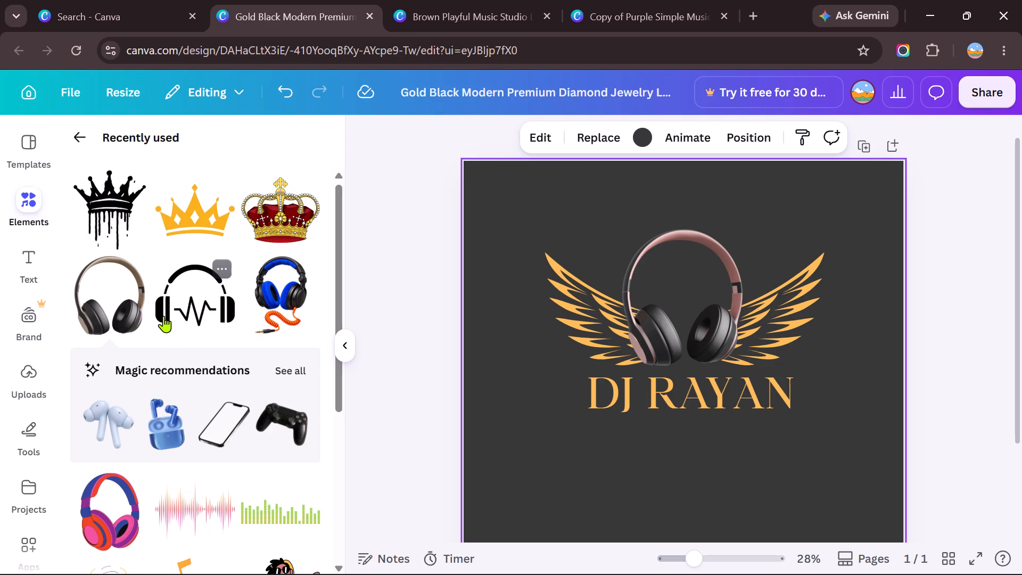
left_click(208, 216)
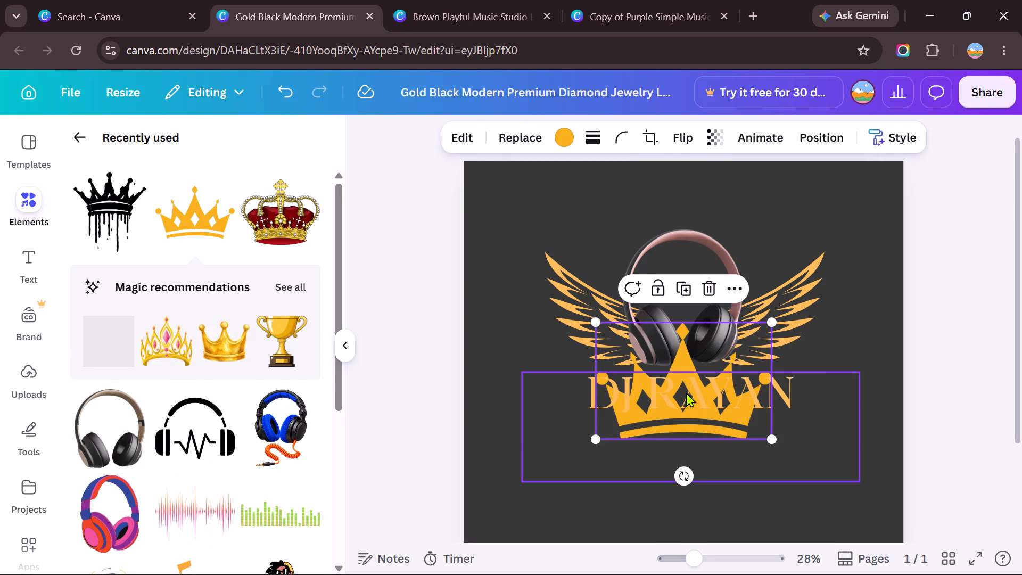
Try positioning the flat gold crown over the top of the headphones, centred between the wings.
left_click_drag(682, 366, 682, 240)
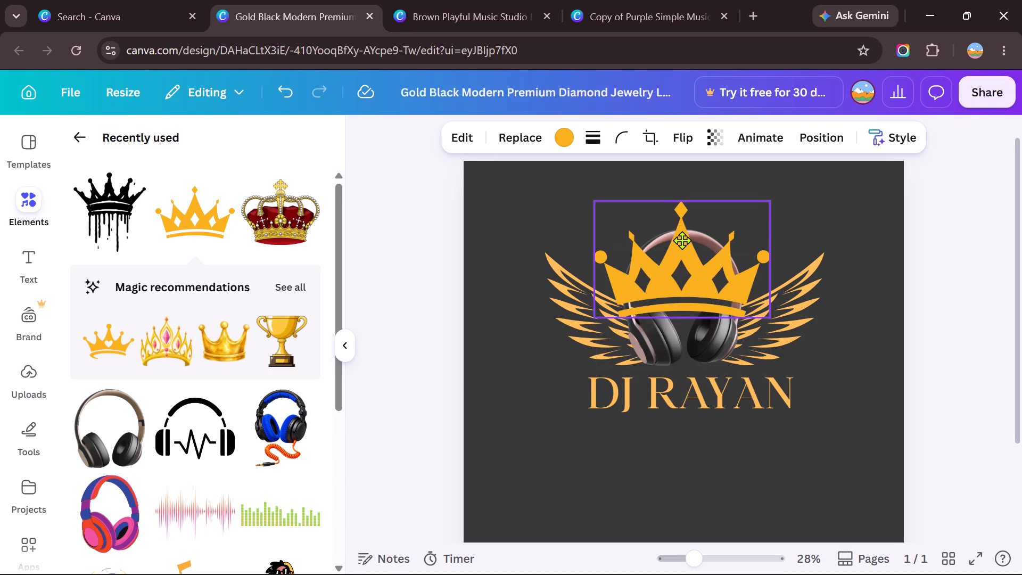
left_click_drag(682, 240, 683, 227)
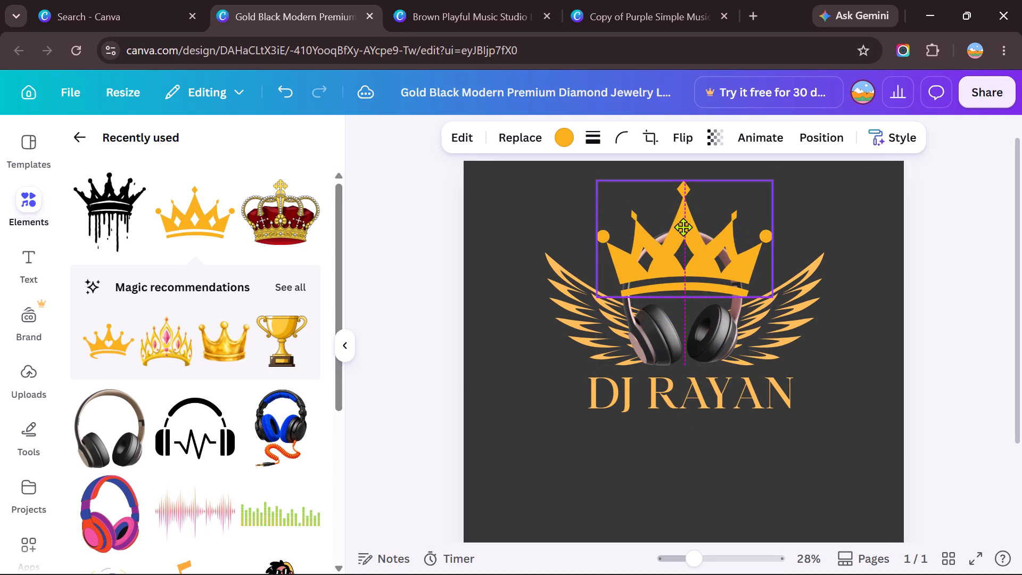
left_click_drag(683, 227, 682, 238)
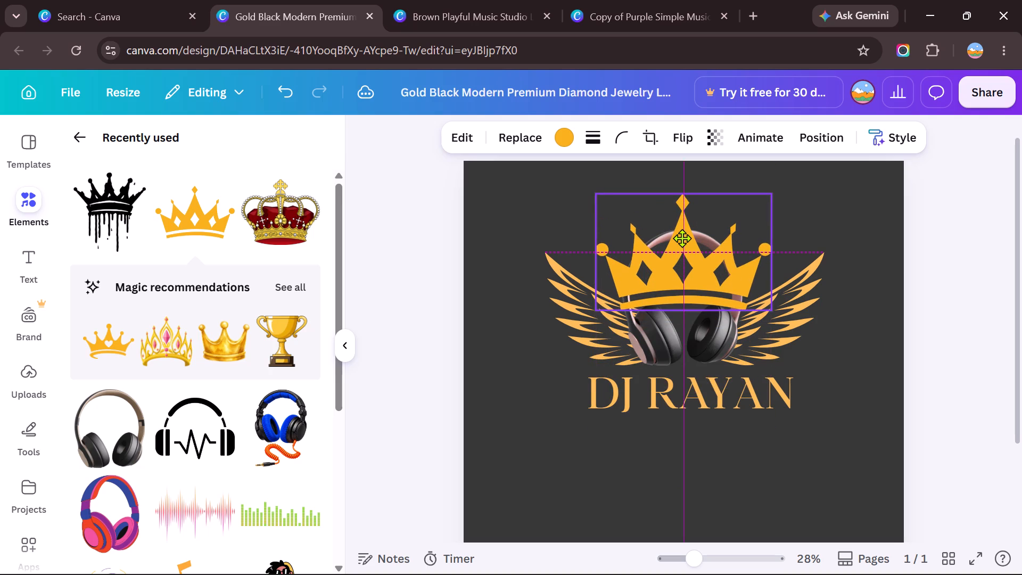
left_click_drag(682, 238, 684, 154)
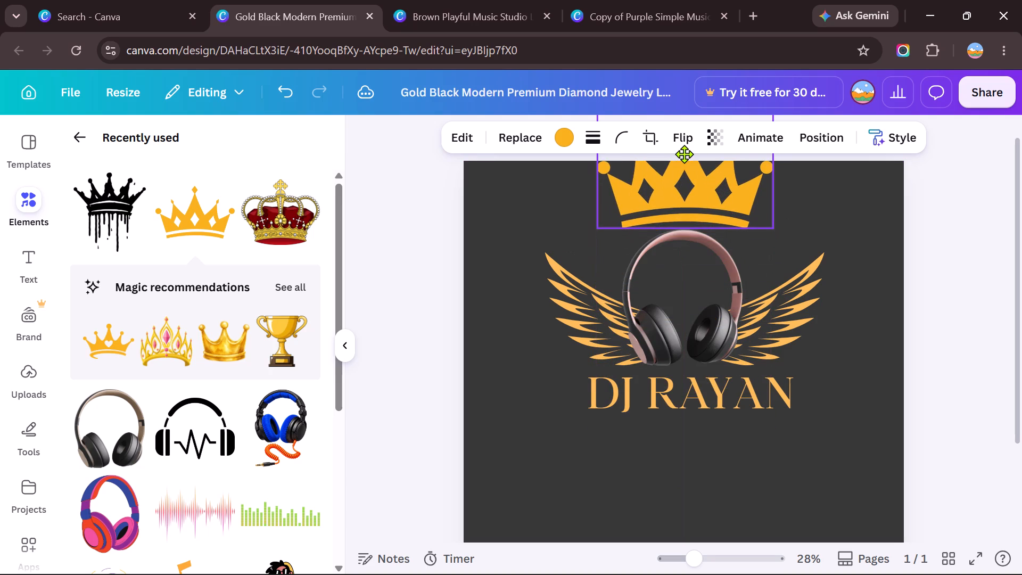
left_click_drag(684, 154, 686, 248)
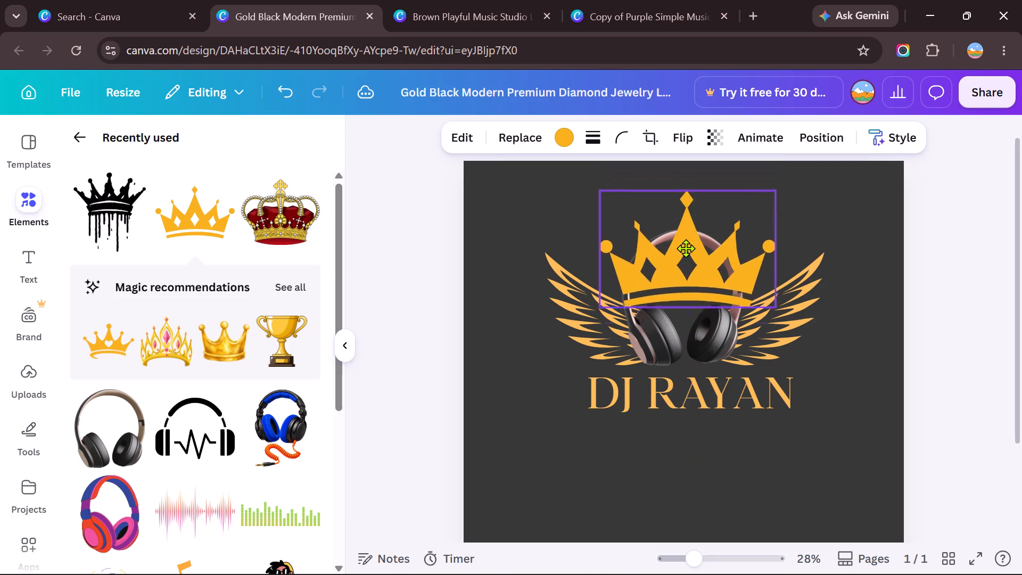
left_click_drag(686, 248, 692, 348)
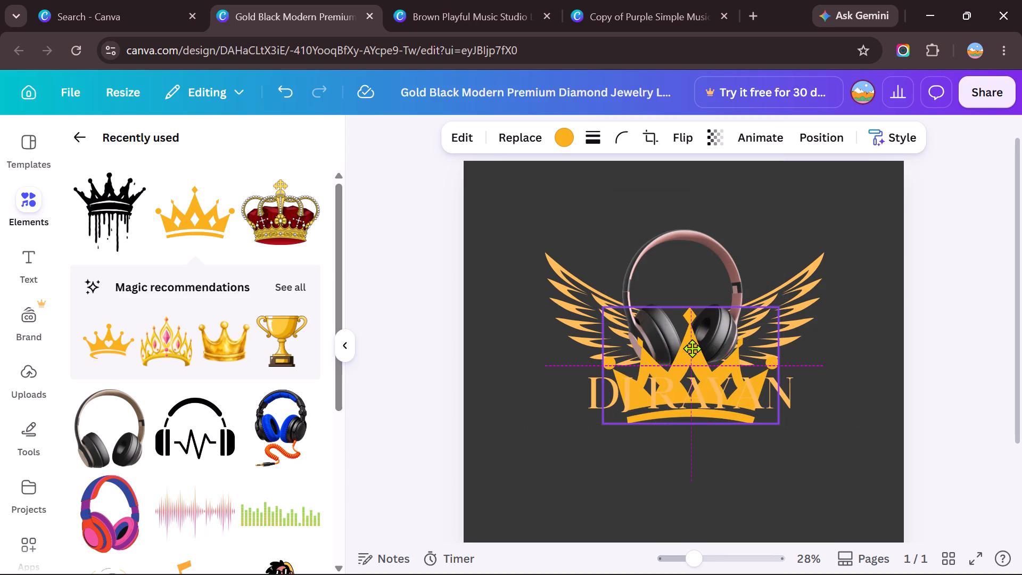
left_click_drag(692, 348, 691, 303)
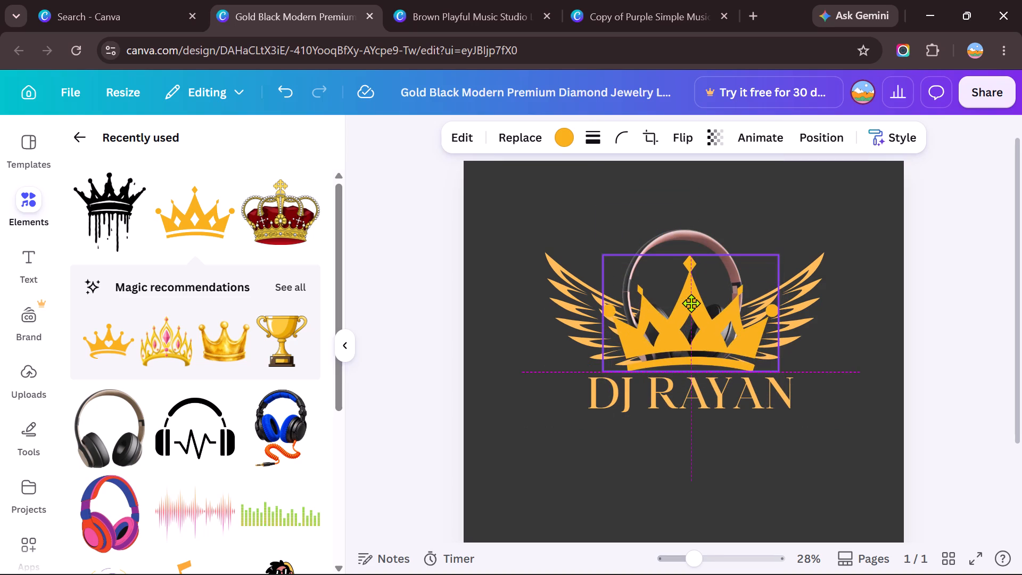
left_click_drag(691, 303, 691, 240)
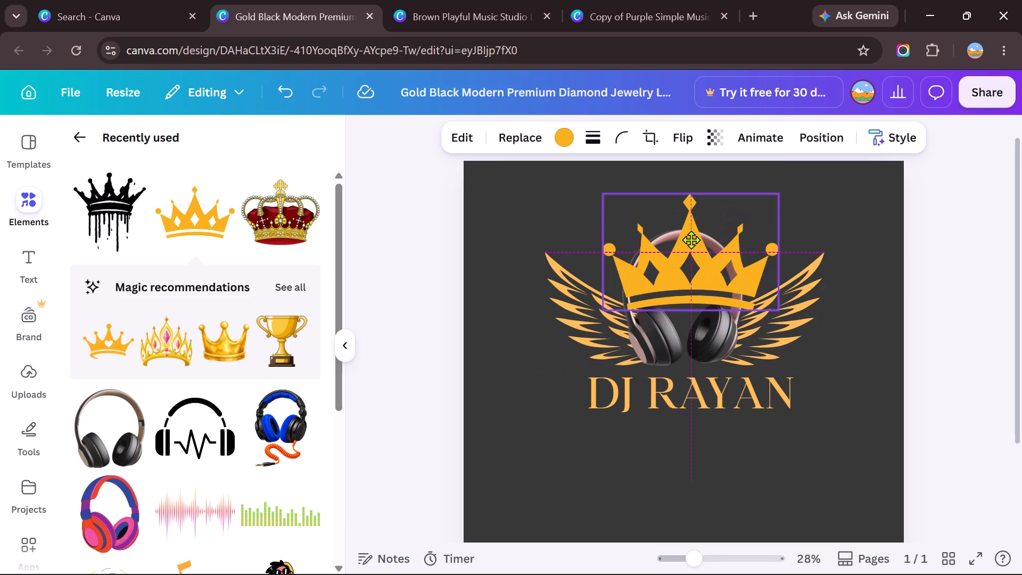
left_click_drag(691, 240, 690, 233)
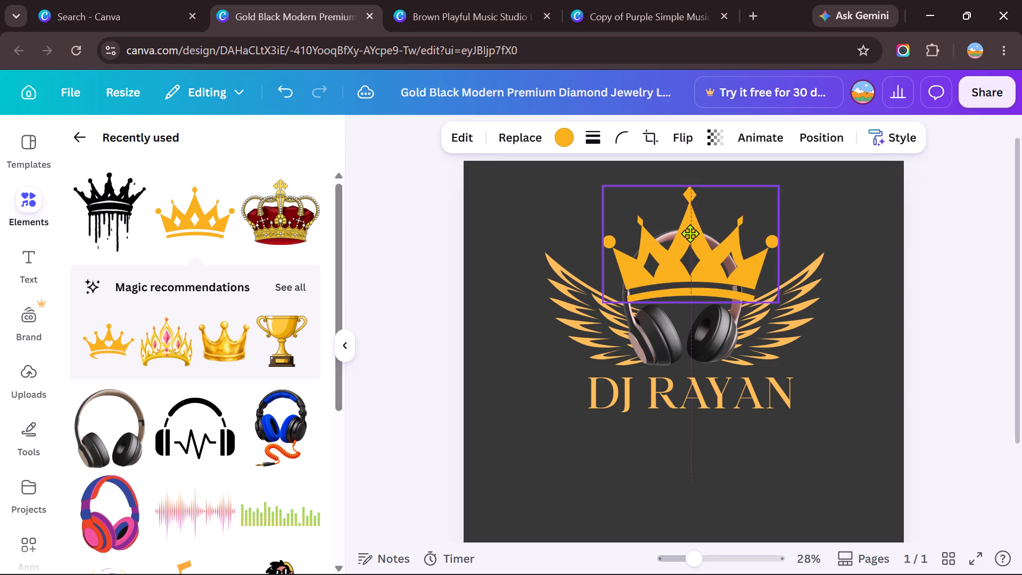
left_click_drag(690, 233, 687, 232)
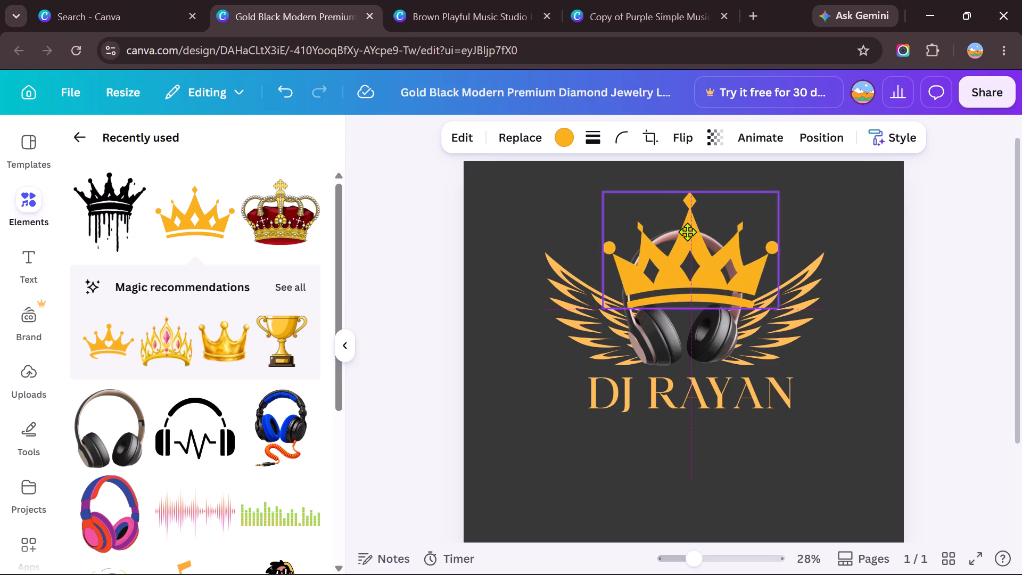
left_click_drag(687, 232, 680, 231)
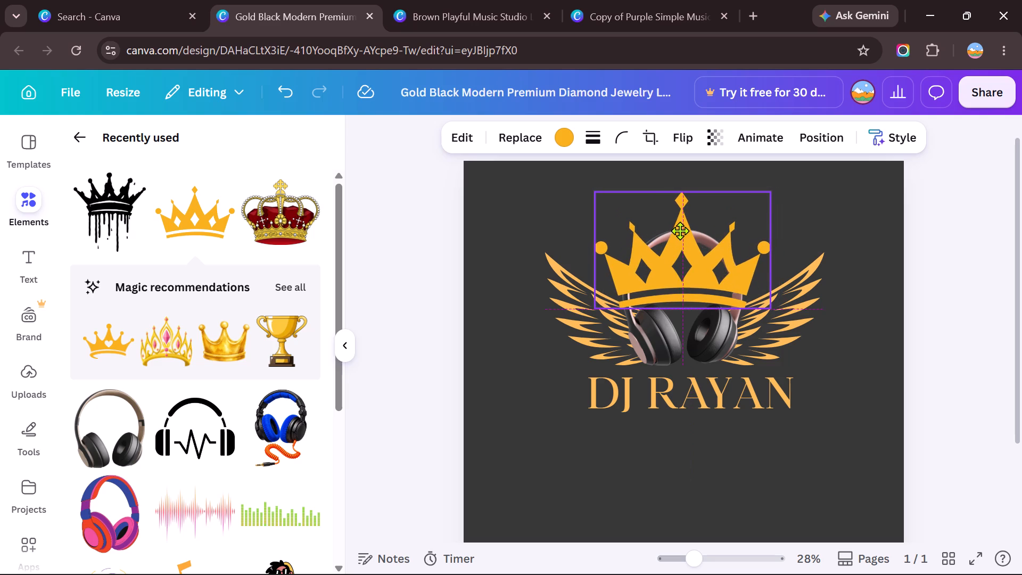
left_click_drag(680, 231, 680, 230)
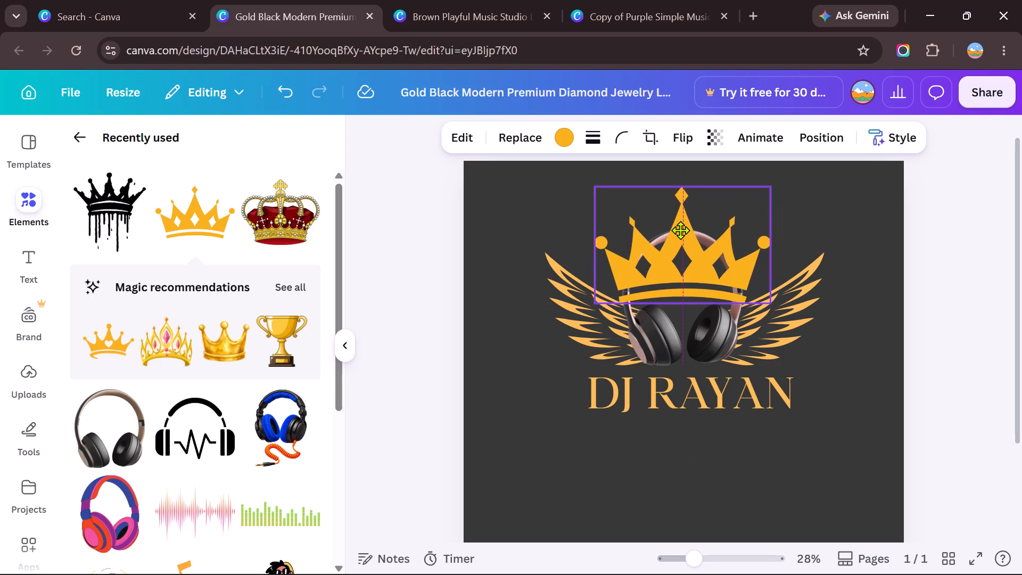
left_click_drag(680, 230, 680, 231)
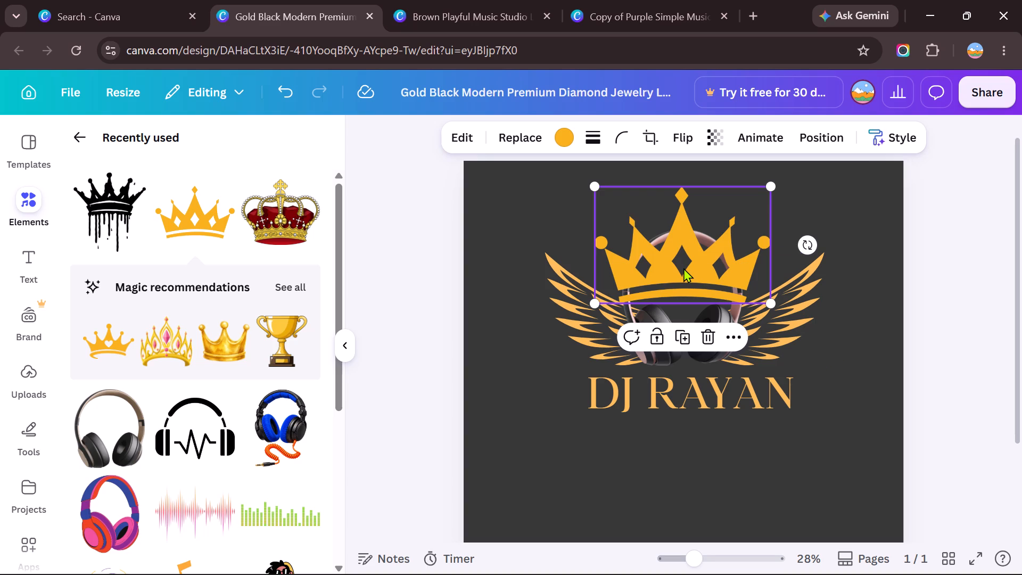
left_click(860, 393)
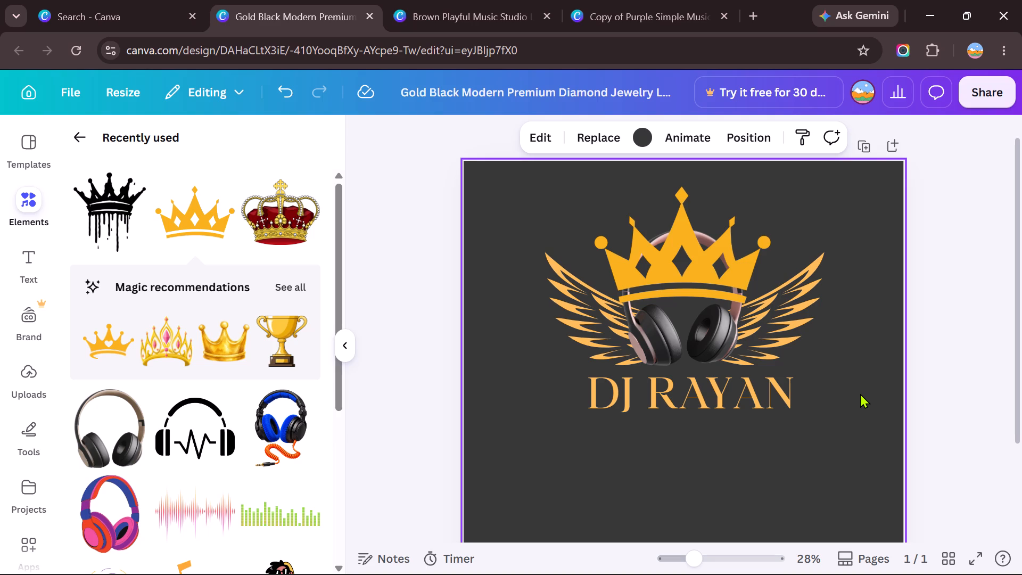
Delete the flat gold crown from the page.
left_click(699, 300)
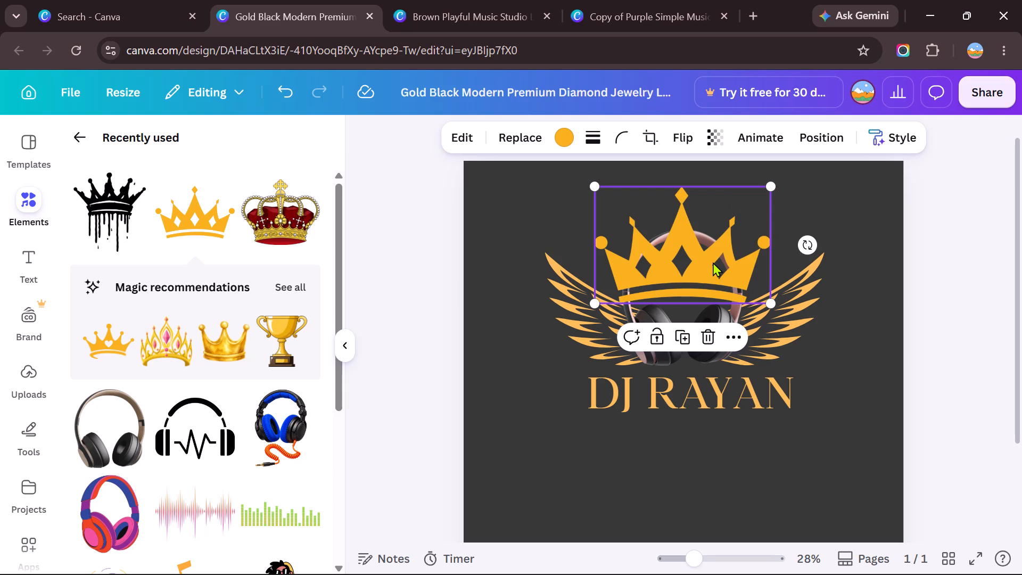
left_click(708, 333)
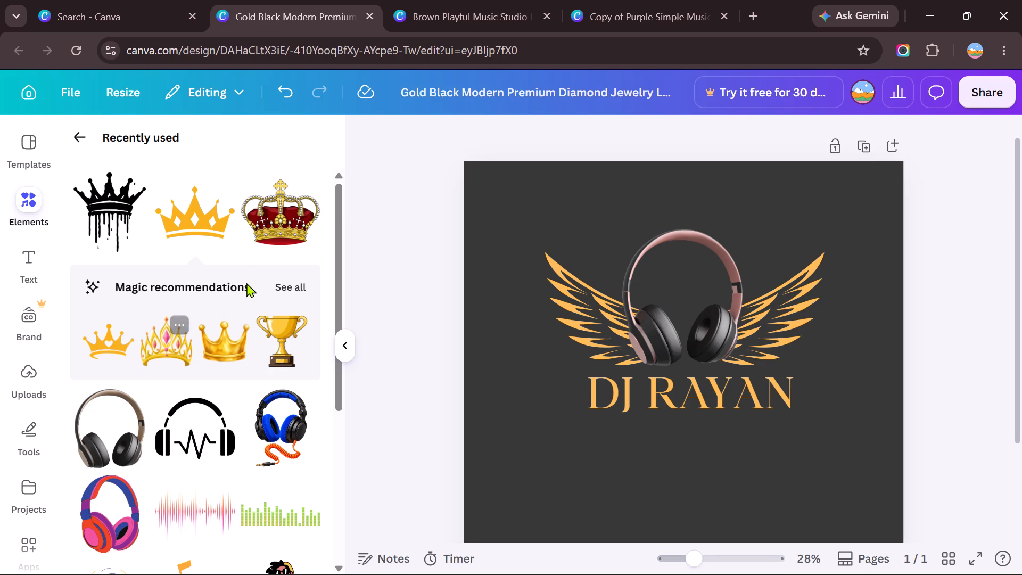
Browse all magic recommendations related to the flat gold crown for a replacement graphic that suits the winged headphones logo.
left_click(288, 285)
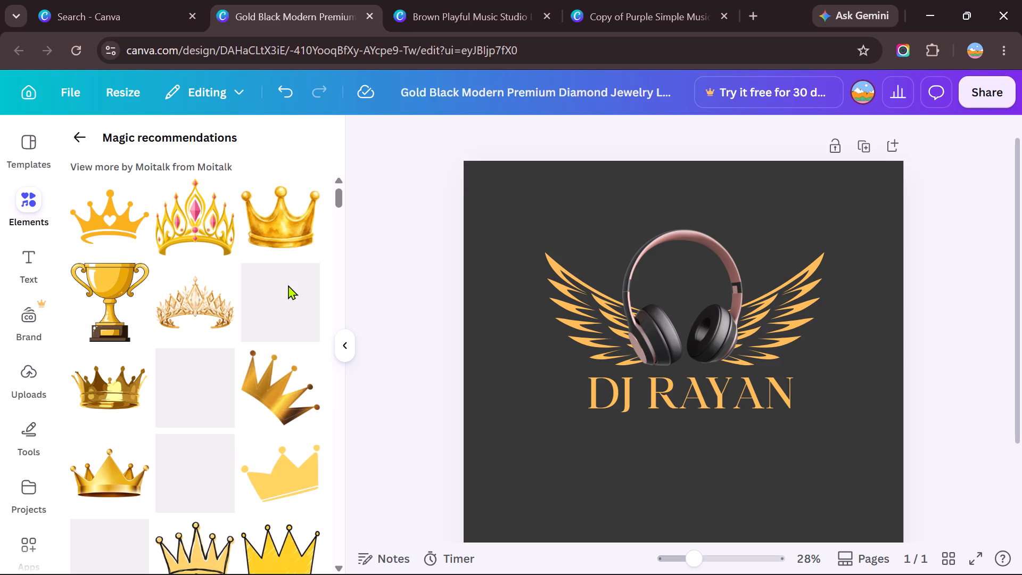
scroll(251, 344, "down", 2)
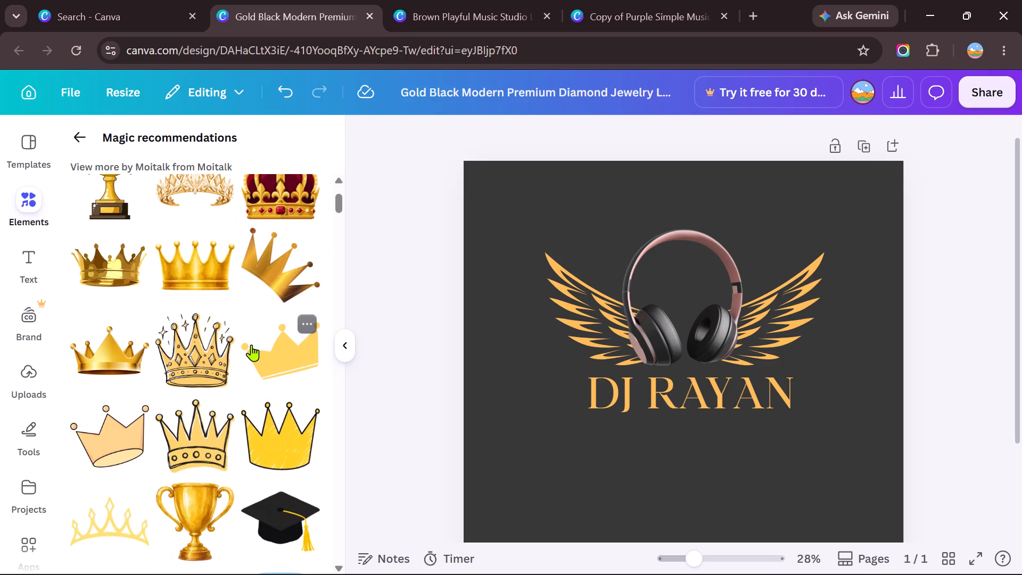
scroll(251, 344, "down", 1)
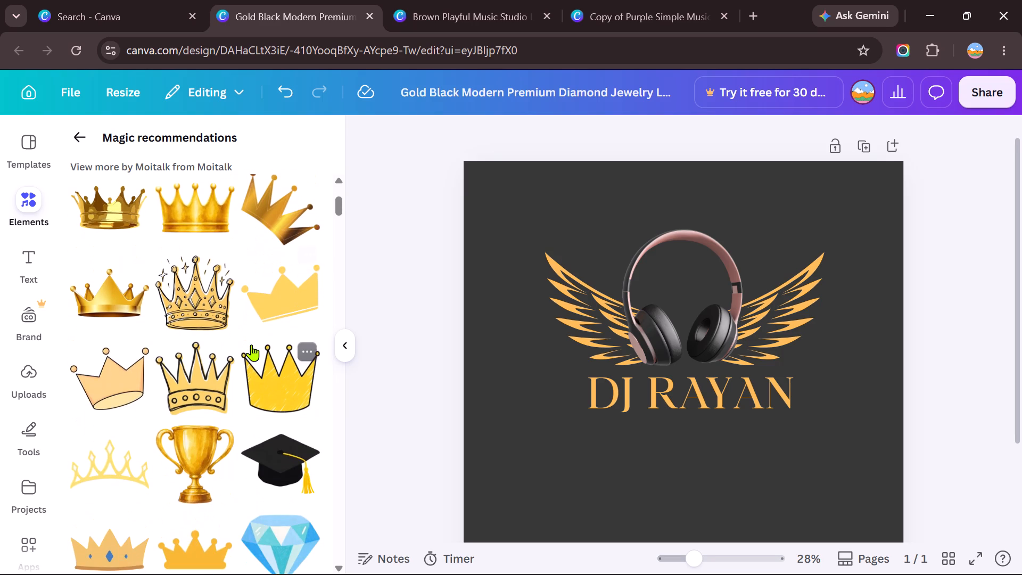
scroll(251, 344, "down", 3)
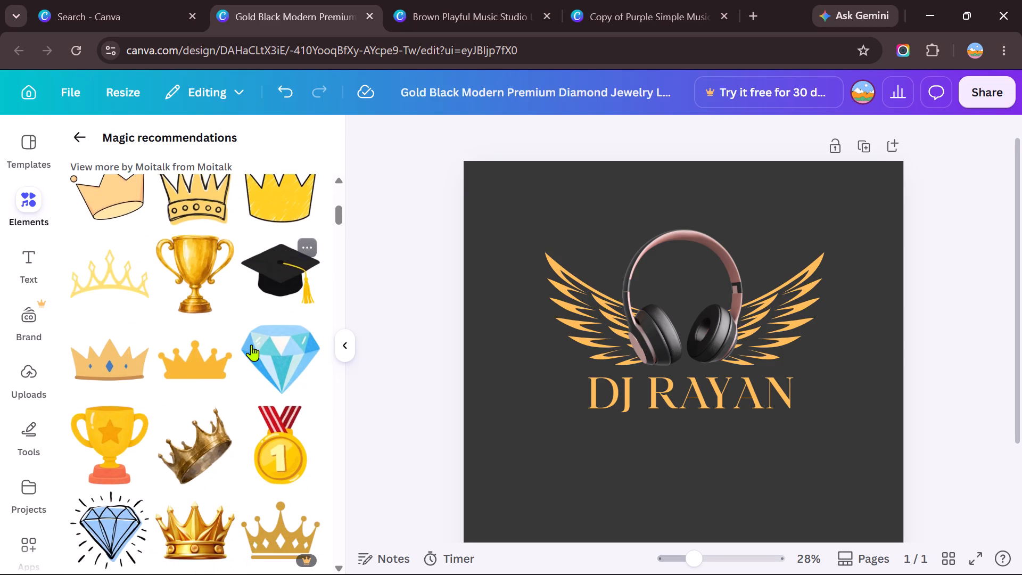
scroll(251, 344, "down", 2)
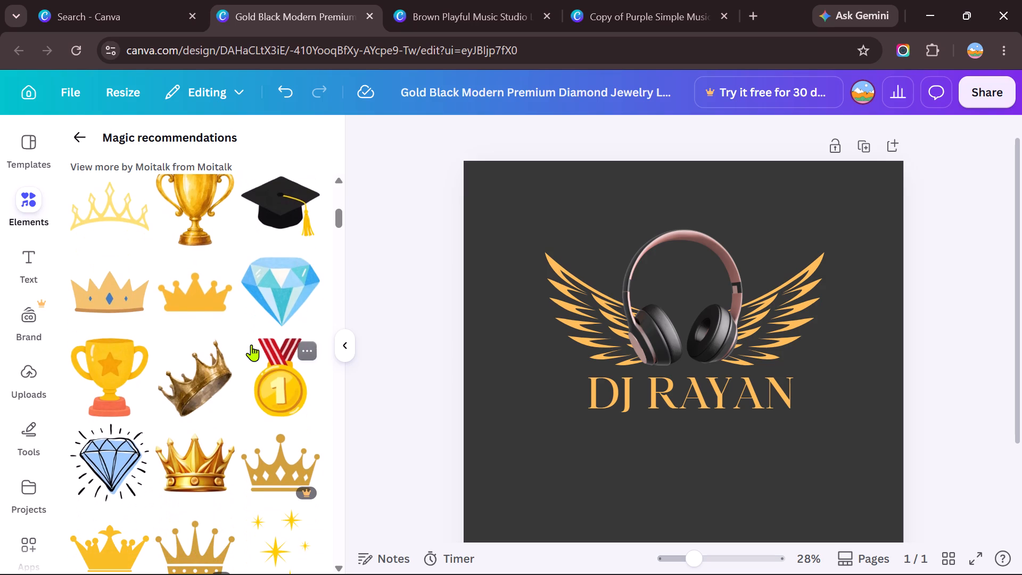
scroll(272, 422, "down", 2)
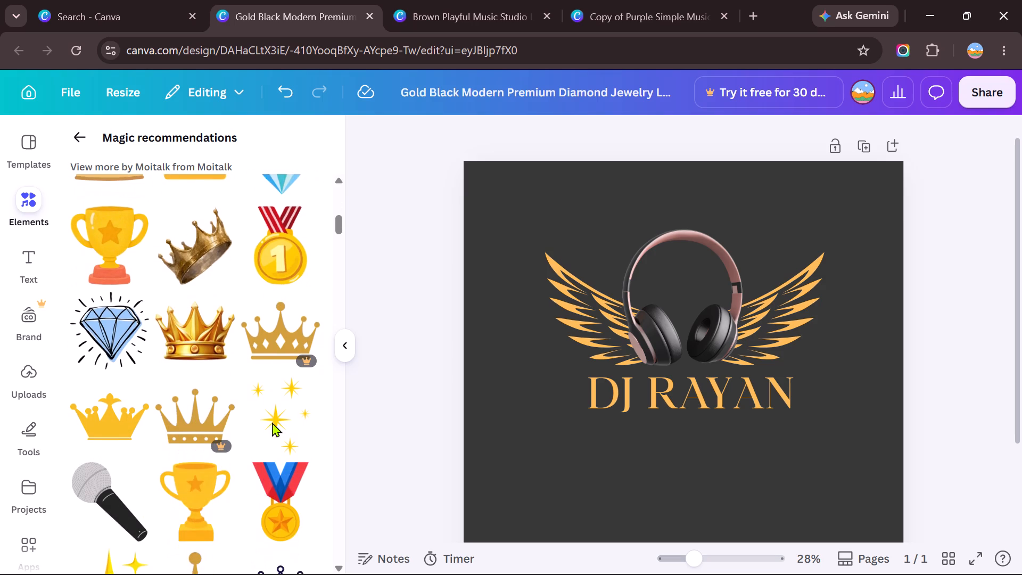
scroll(272, 422, "down", 3)
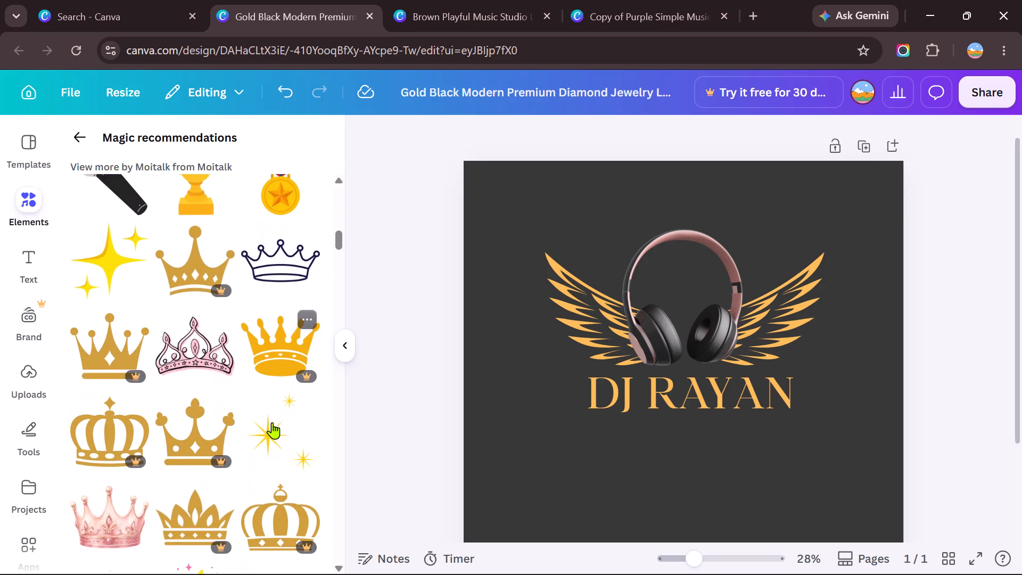
scroll(272, 422, "down", 4)
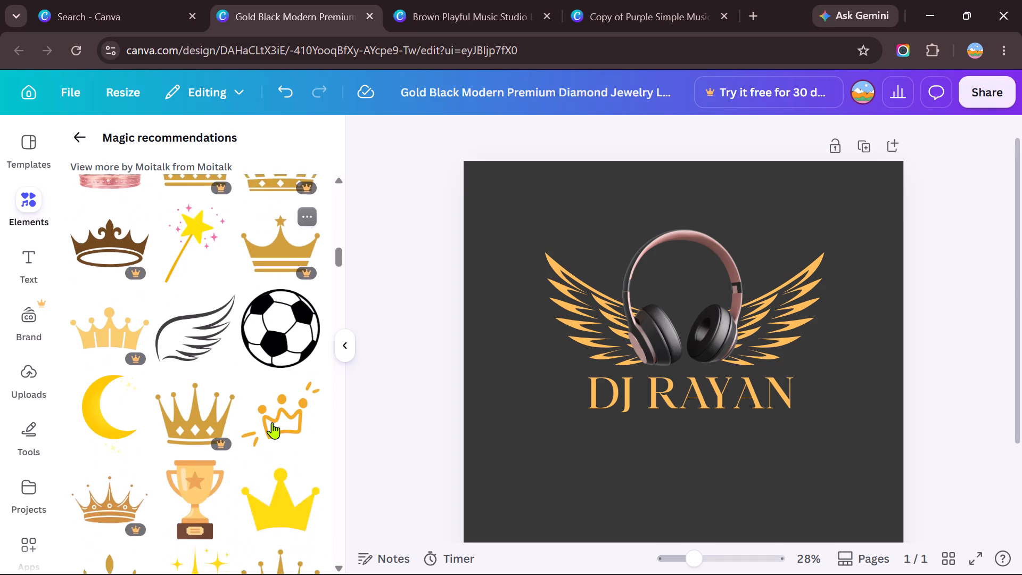
scroll(272, 422, "down", 3)
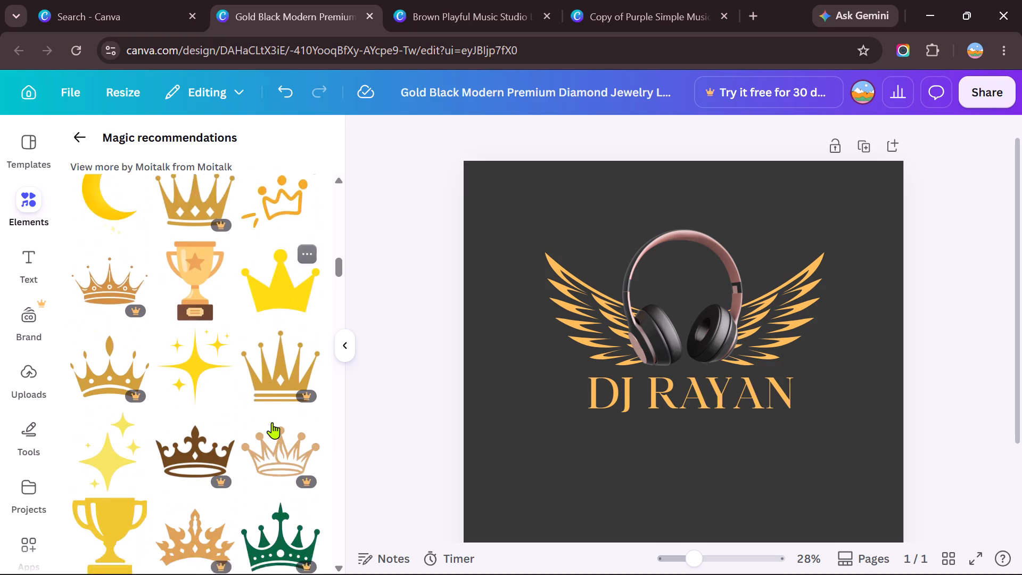
scroll(272, 422, "down", 1)
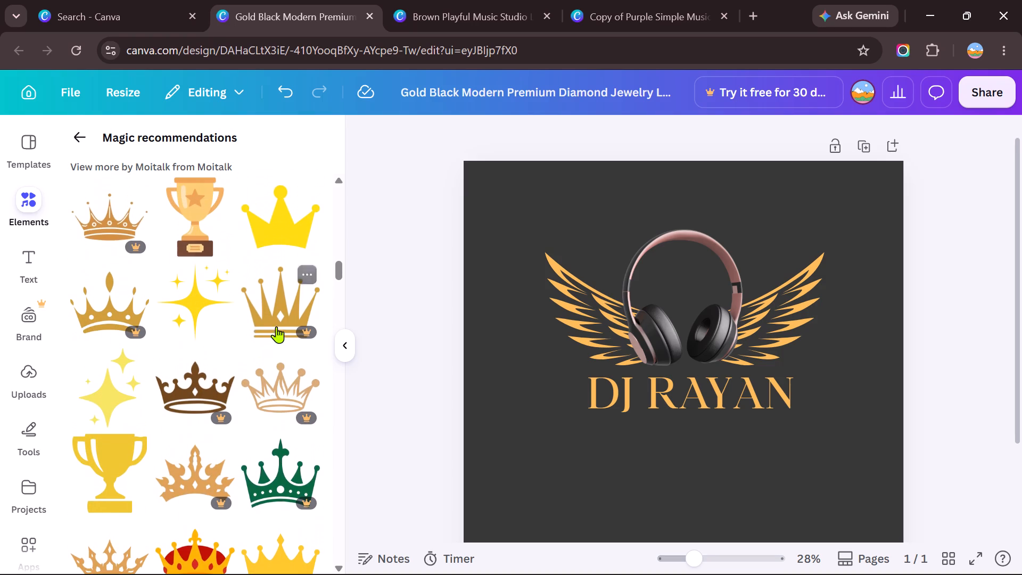
scroll(204, 333, "down", 5)
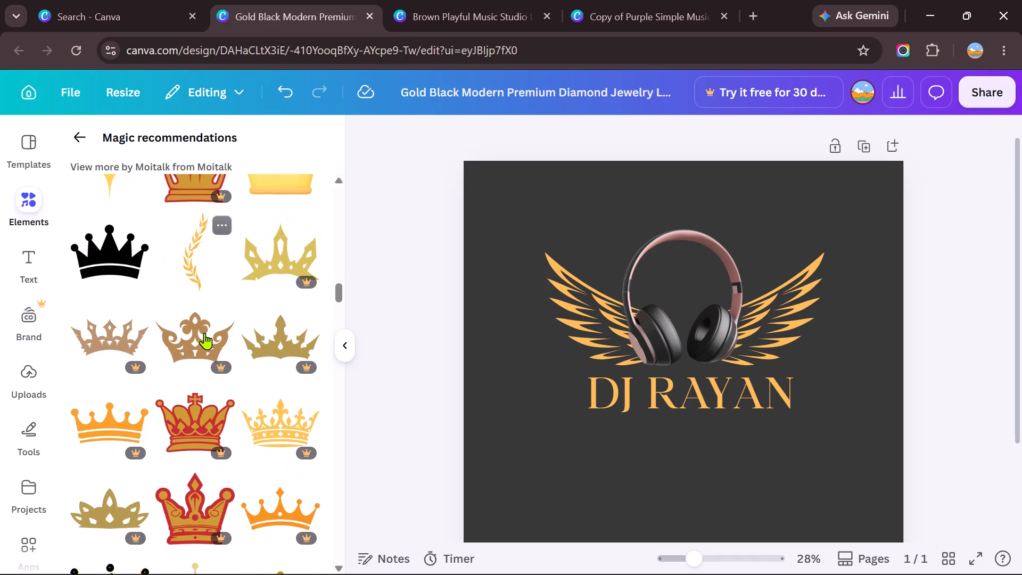
scroll(204, 333, "down", 2)
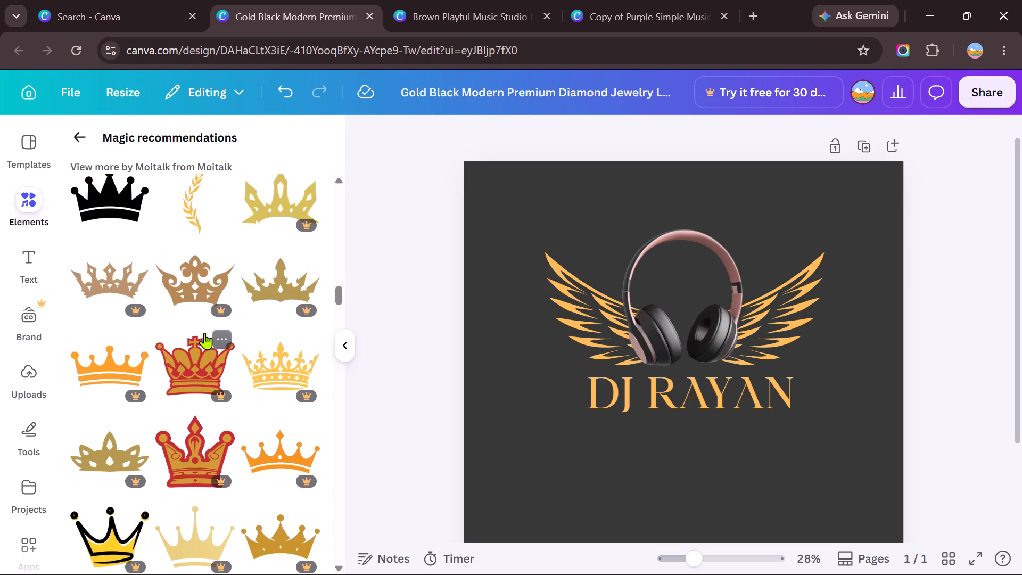
scroll(204, 333, "down", 1)
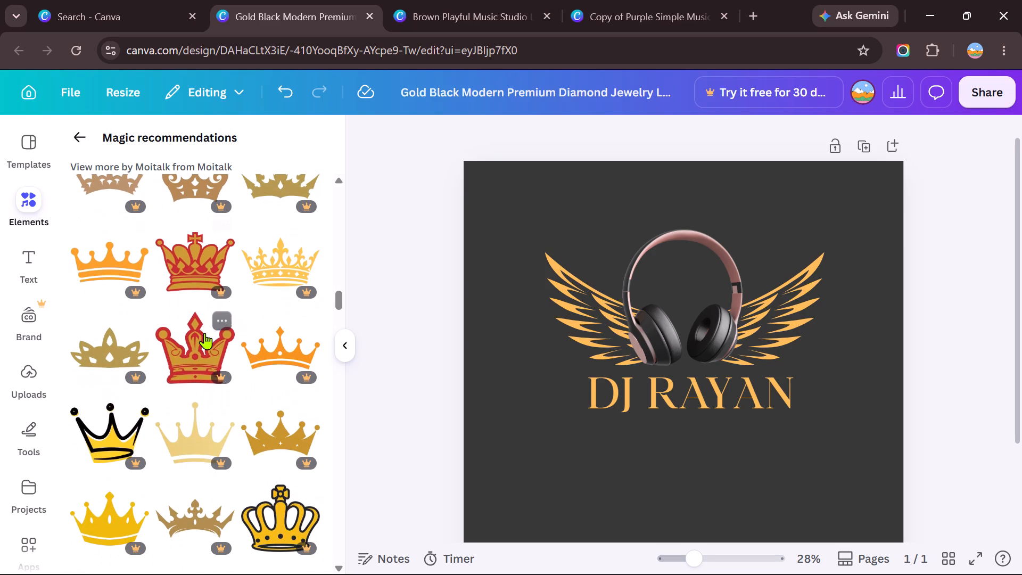
scroll(204, 333, "down", 6)
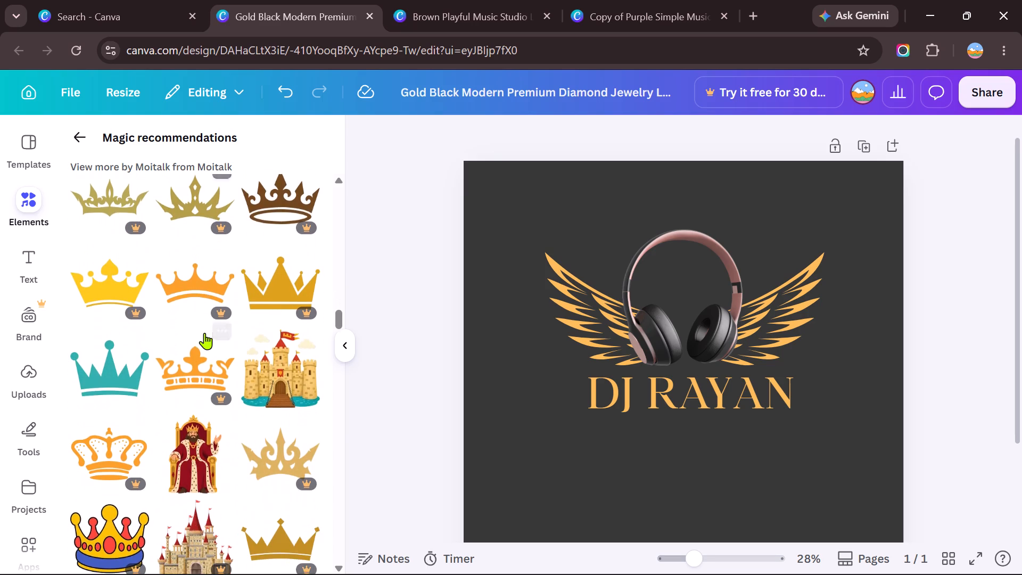